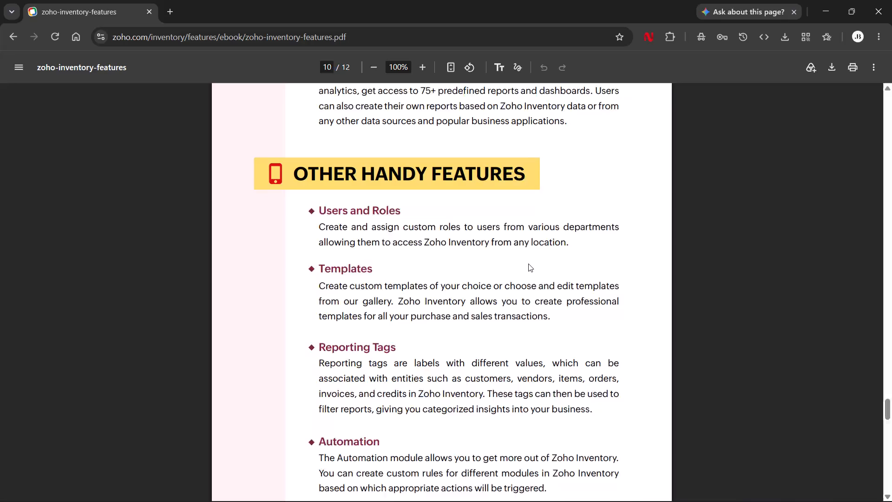
Look through the Zoho Inventory features PDF, covering its contents page and the feature sections from Inventory to Other Handy Features.
scroll(528, 264, "up", 5)
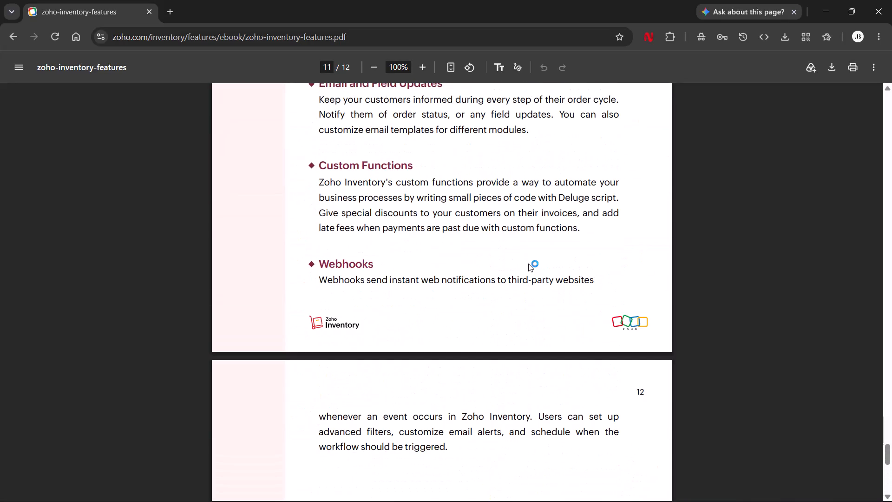
scroll(528, 264, "up", 12)
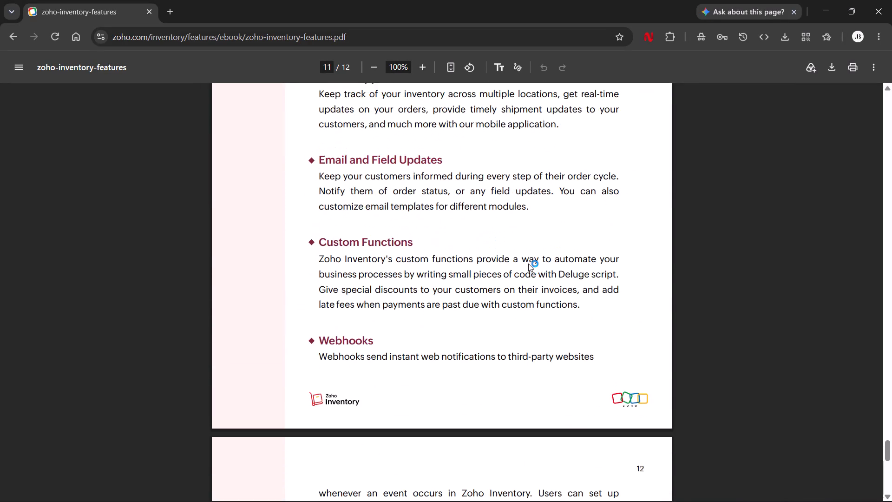
scroll(528, 264, "up", 14)
scroll(528, 264, "up", 12)
scroll(528, 264, "up", 19)
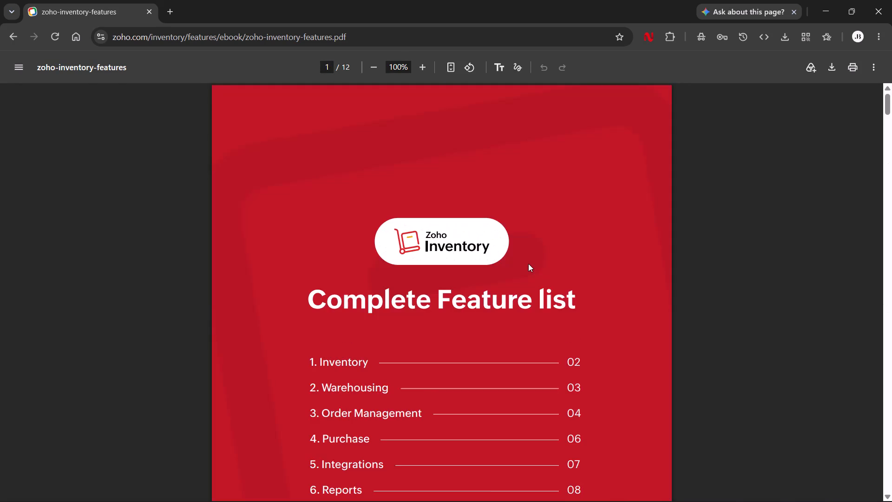
scroll(528, 264, "down", 6)
scroll(528, 264, "up", 1)
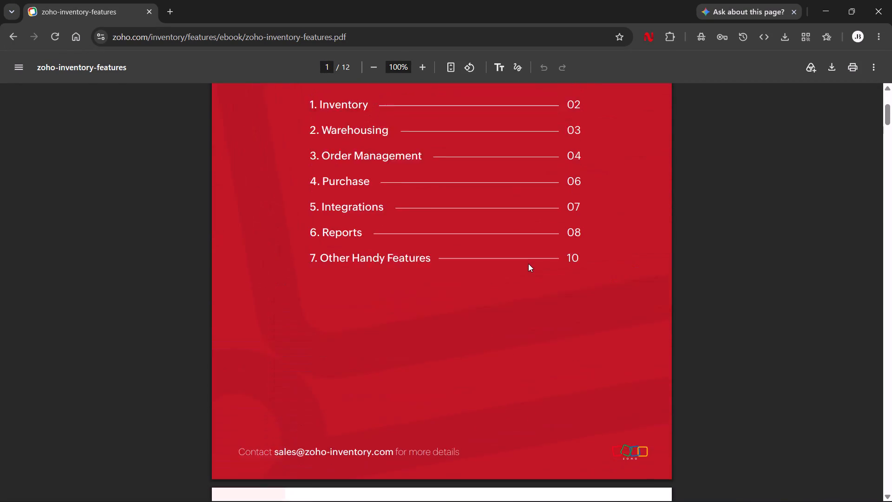
scroll(528, 264, "down", 2)
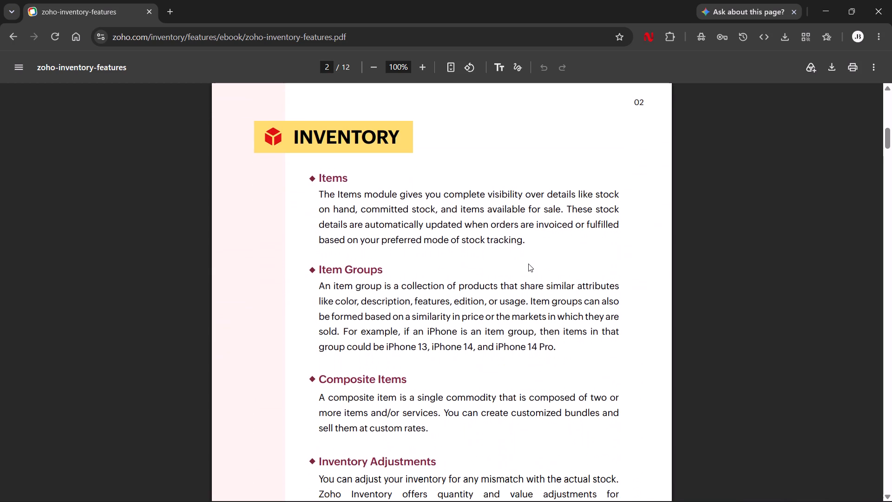
scroll(528, 264, "down", 1)
key("alt+Tab")
key("alt+Tab")
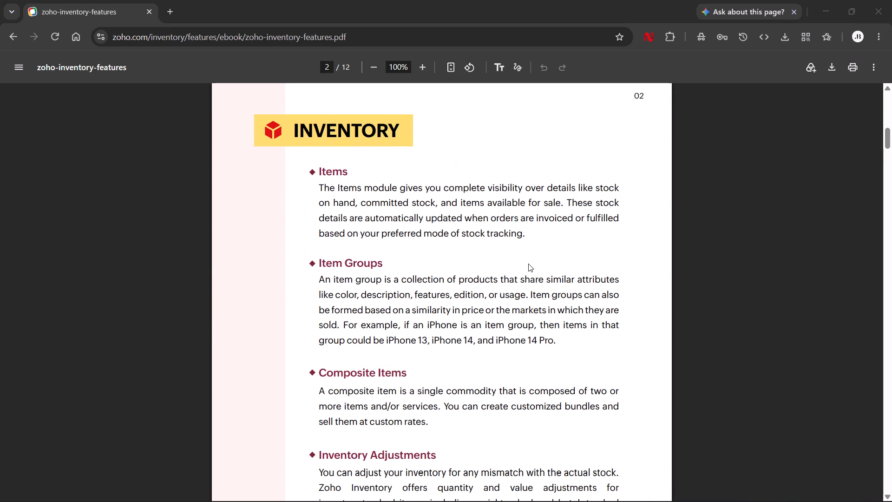
scroll(528, 359, "down", 11)
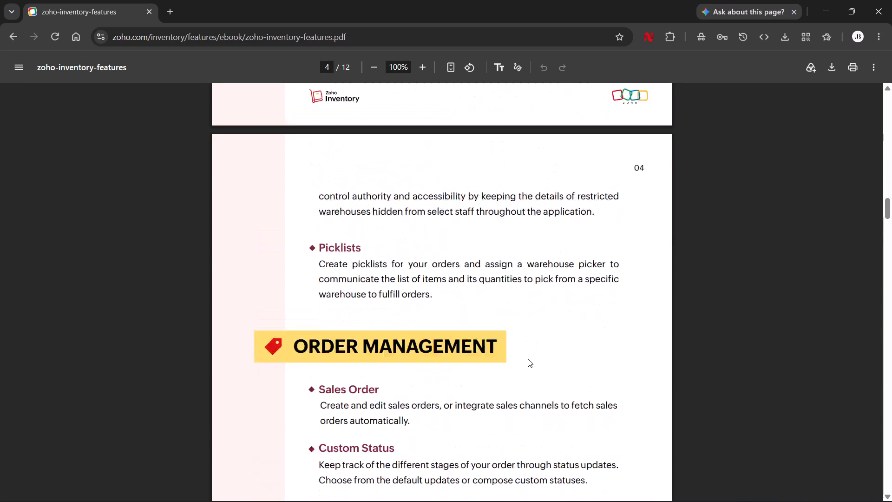
scroll(528, 359, "down", 14)
scroll(528, 359, "up", 3)
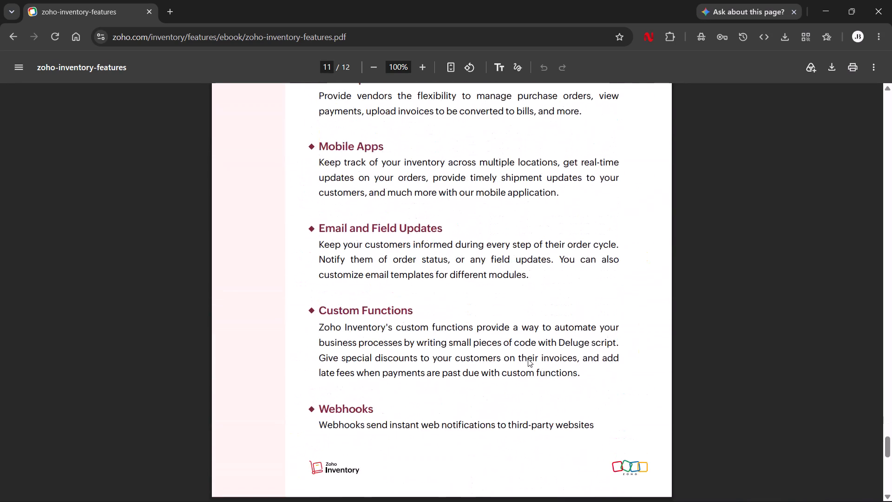
scroll(528, 359, "up", 3)
scroll(528, 359, "up", 20)
scroll(528, 359, "up", 5)
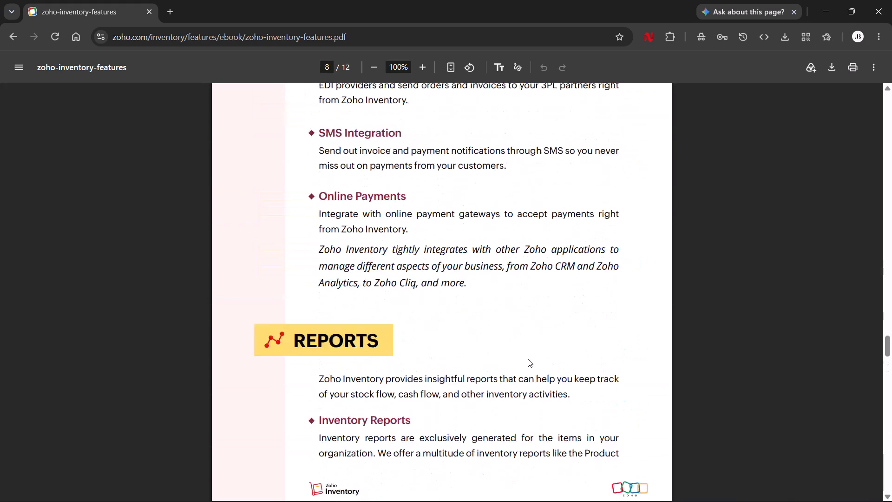
scroll(528, 359, "up", 10)
scroll(528, 359, "down", 6)
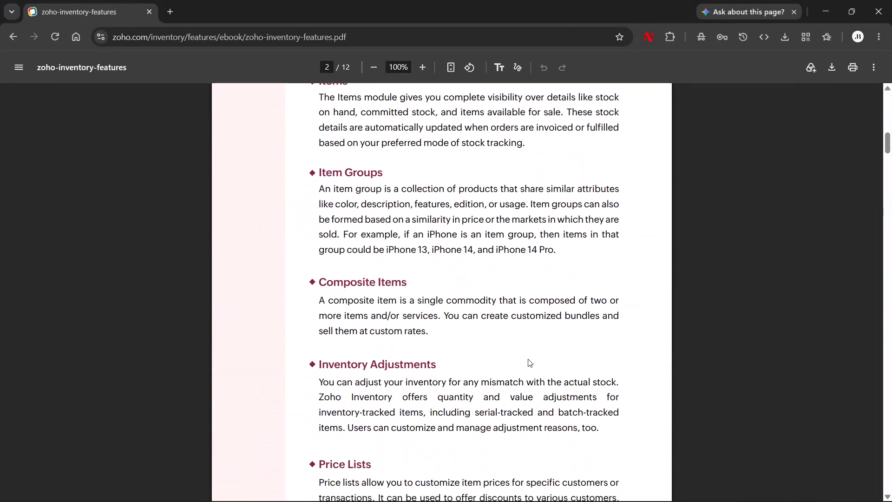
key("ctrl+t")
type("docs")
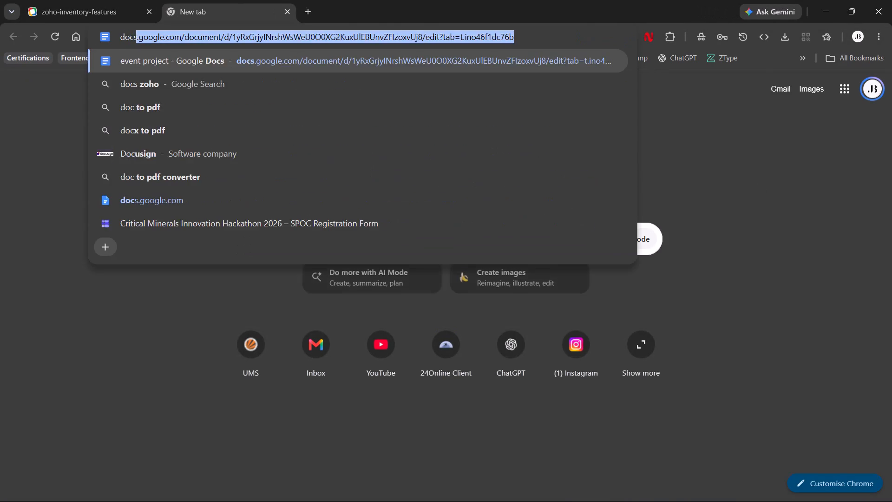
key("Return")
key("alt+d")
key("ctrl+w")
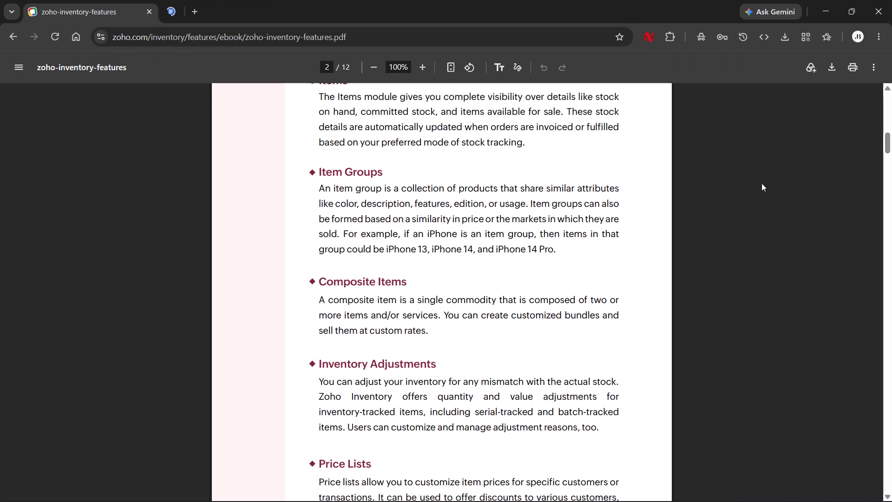
Open the Google Docs home page in a new browser tab and create a blank document.
key("ctrl+t")
type("soc")
key("BackSpace")
key("BackSpace")
key("BackSpace")
key("BackSpace")
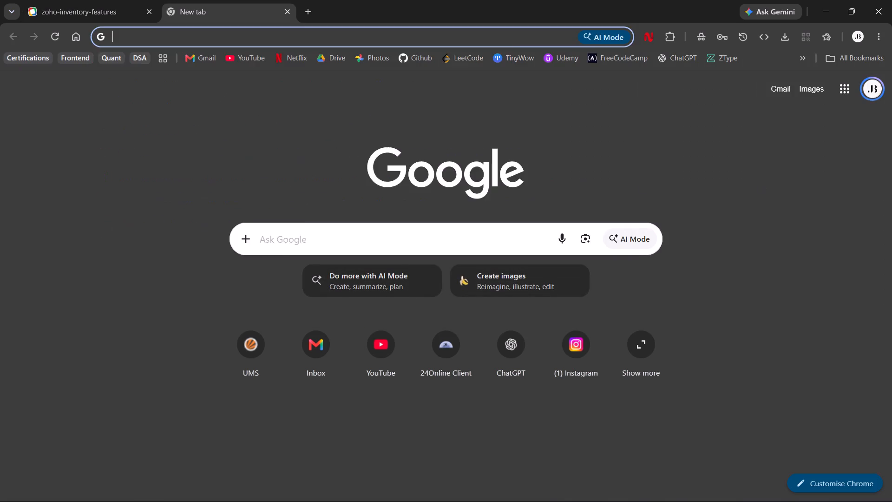
type("docs")
key("Up")
key("Up")
key("Return")
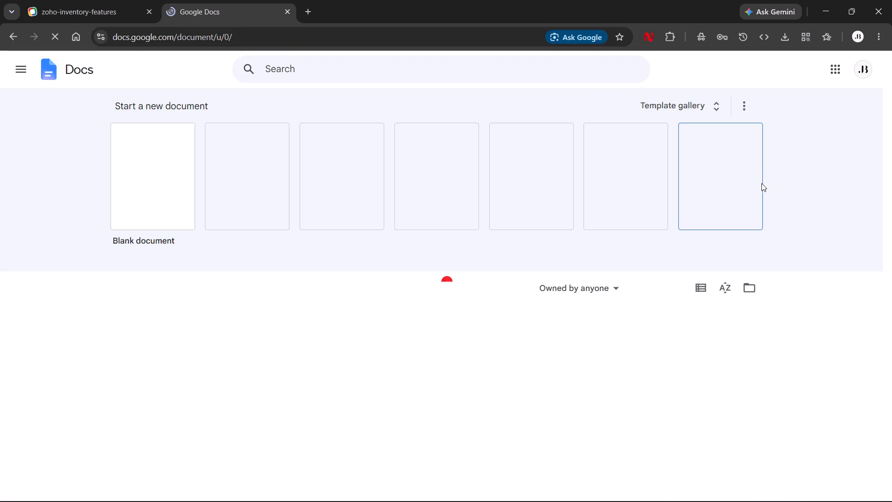
left_click(150, 187)
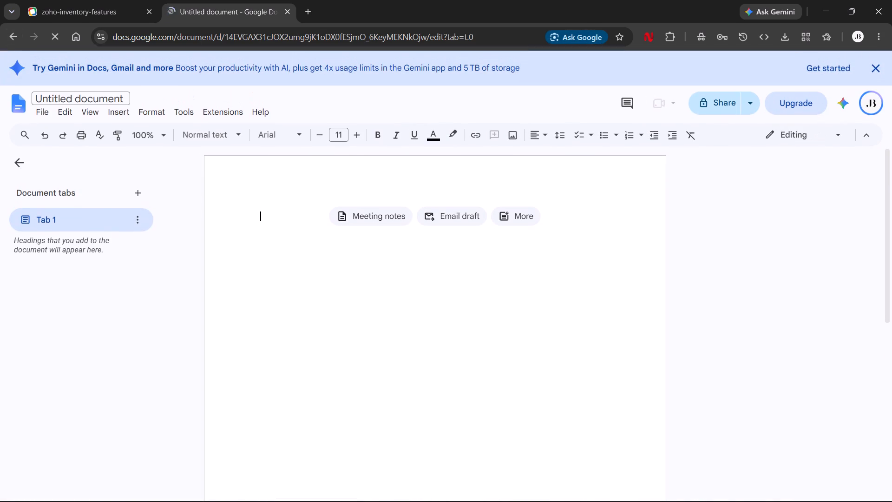
Rename the untitled document as "zoho features status".
left_click(97, 98)
key("ctrl+a")
type("zho")
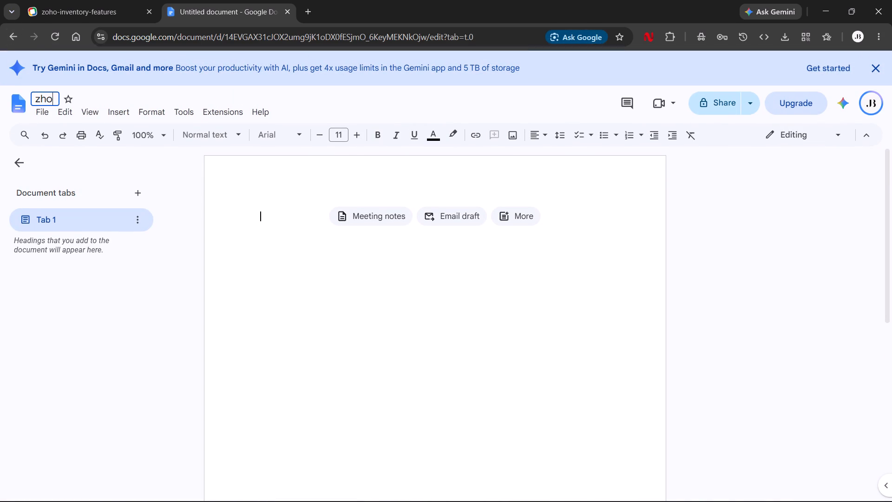
key("BackSpace")
key("BackSpace")
type("oho fa")
key("BackSpace")
type("eatures")
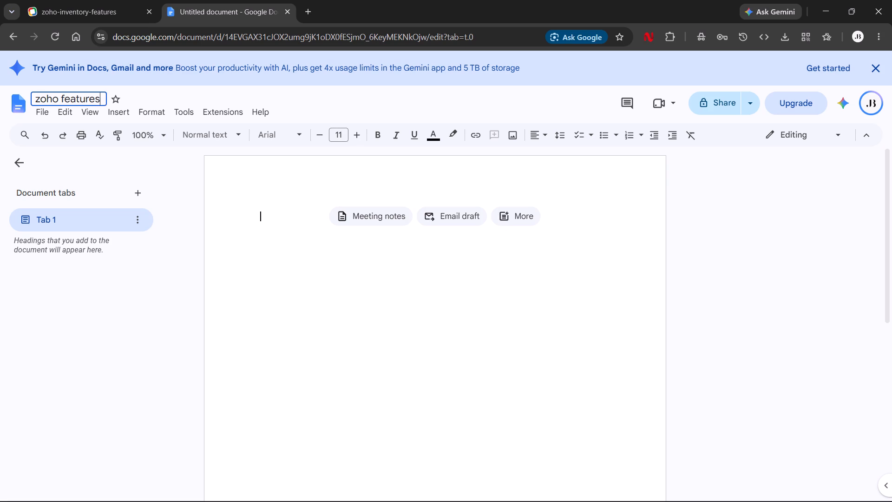
key("space")
type("status")
Insert "-seed" after "zoho" in the document title so it reads "zoho-seed features status".
key("Left")
key("Left")
key("Left")
key("Left")
key("Left")
key("Left")
key("Left")
key("Left")
key("Left")
key("Left")
key("Left")
key("Left")
key("Left")
key("Left")
key("Left")
key("Left")
type("-seed")
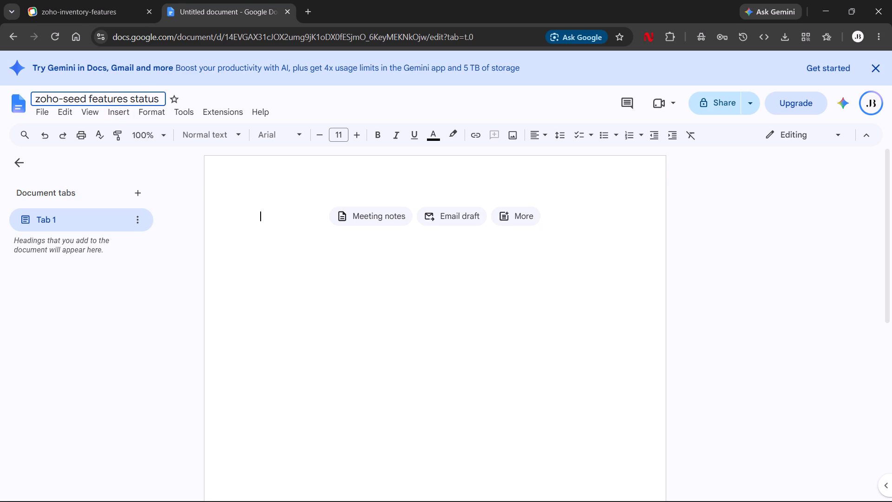
left_click(350, 365)
left_click(390, 320)
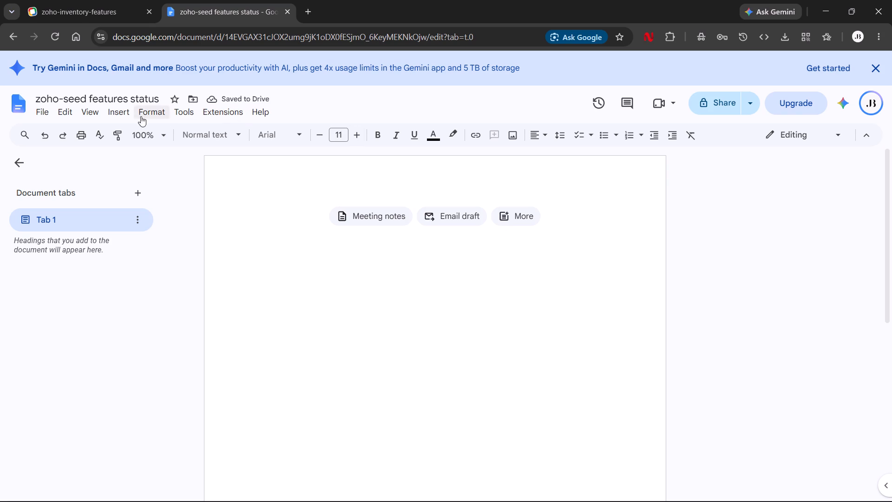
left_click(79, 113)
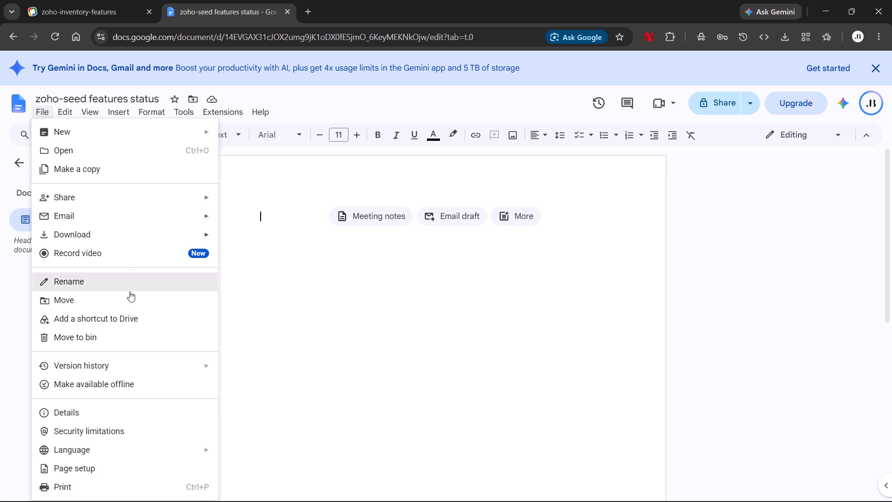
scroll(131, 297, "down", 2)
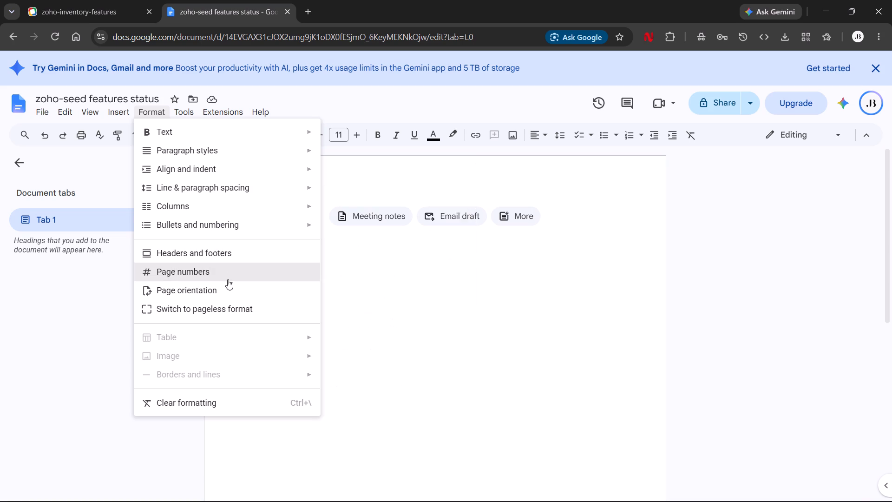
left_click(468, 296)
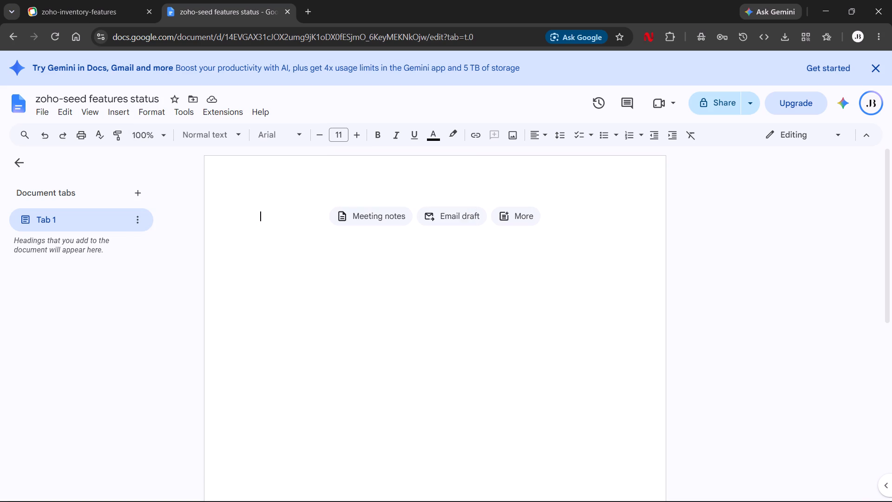
Move the zoho-seed features status document tab into its own browser window, separate from the PDF.
key("ctrl+Tab")
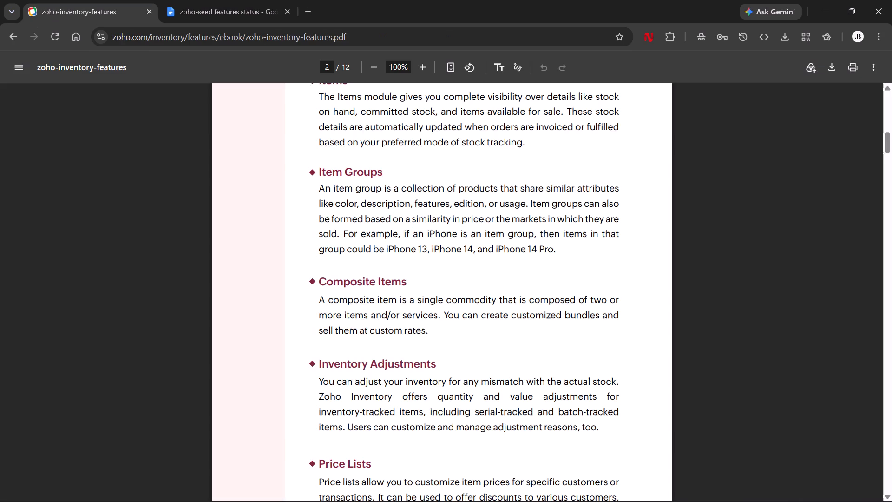
key("ctrl+Tab")
left_click(244, 0)
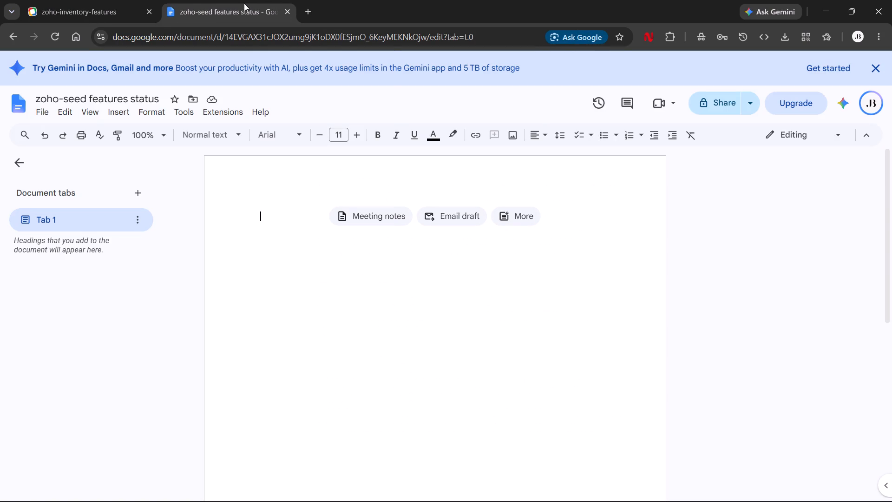
right_click(244, 3)
left_click(289, 65)
Check the first section in the features PDF and enter "Inventory" as the document's first line, followed by a line break.
key("alt+Tab")
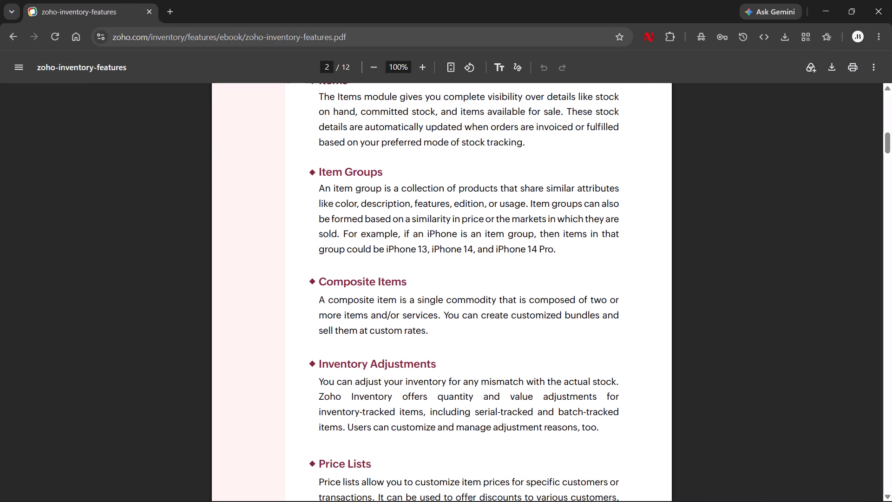
scroll(471, 177, "up", 4)
scroll(471, 177, "down", 1)
key("alt+Tab")
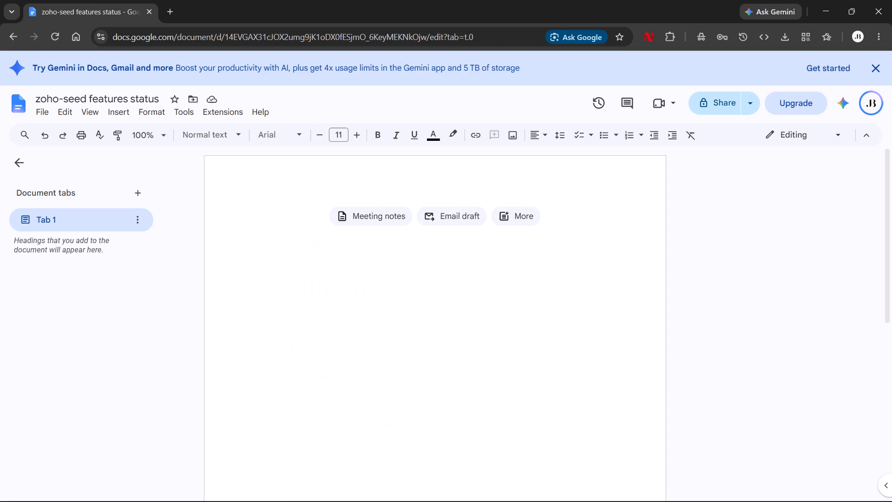
key("alt+Tab")
key("alt+Tab")
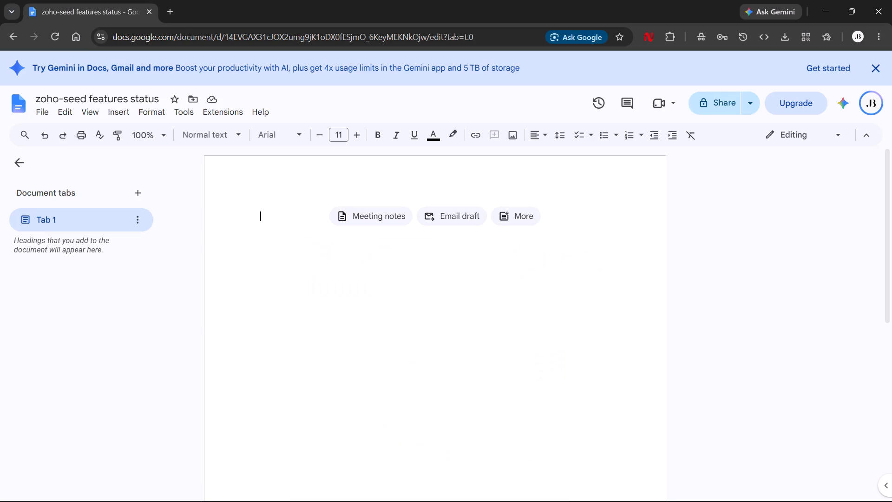
key("shift+i")
key("BackSpace")
type("Inventory")
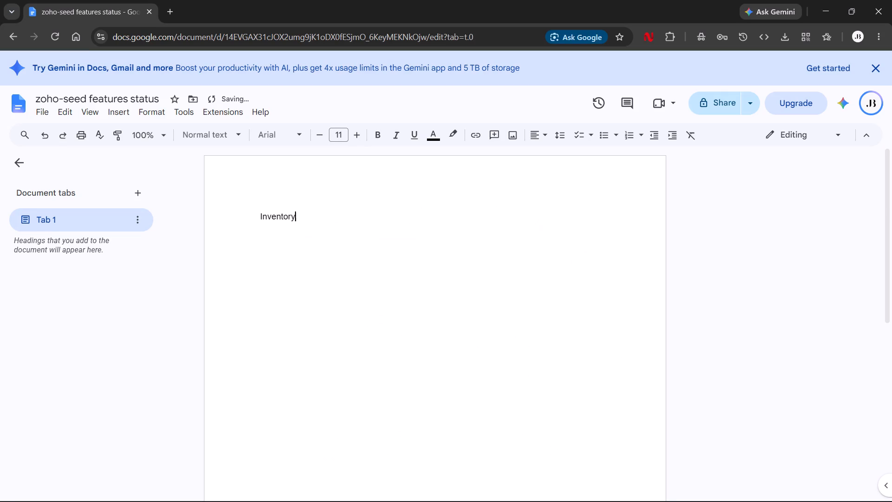
key("shift+Return")
Format the "Inventory" line as a bulleted list using the arrowhead bullet style with hollow-circle sub-levels.
key("alt+Tab")
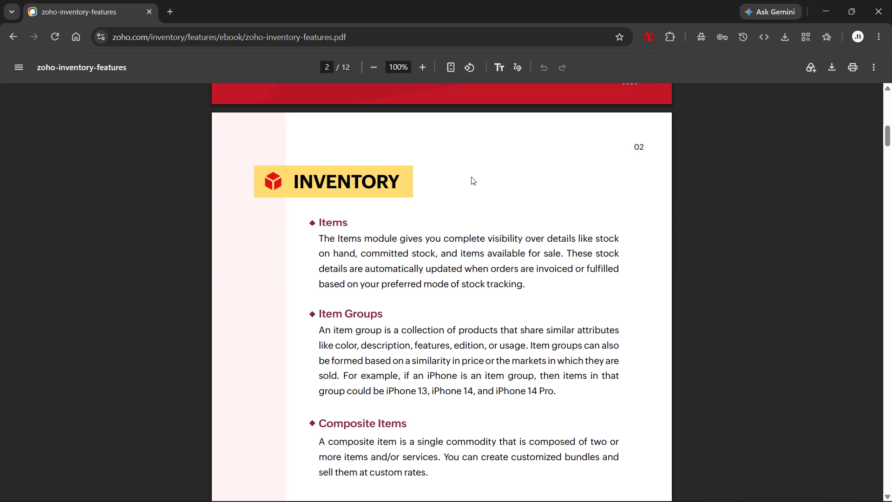
key("alt+Tab")
key("alt+Tab")
key("alt+Tab")
key("Up")
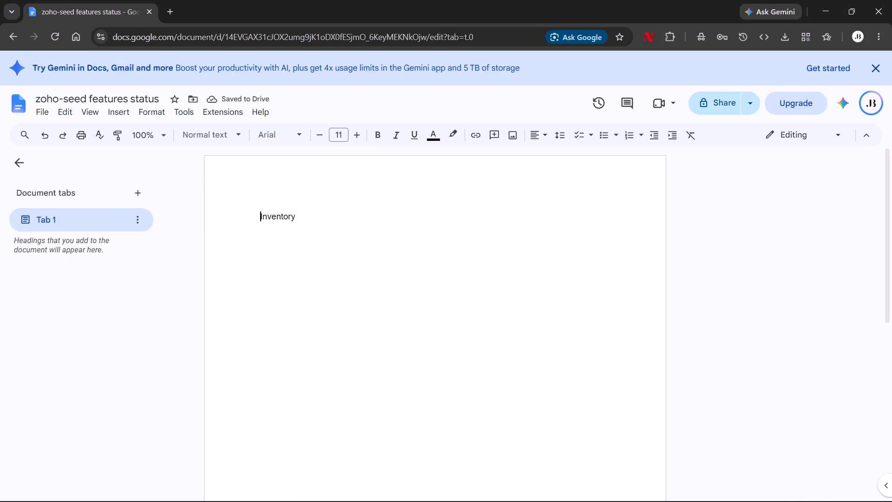
key("shift+Down")
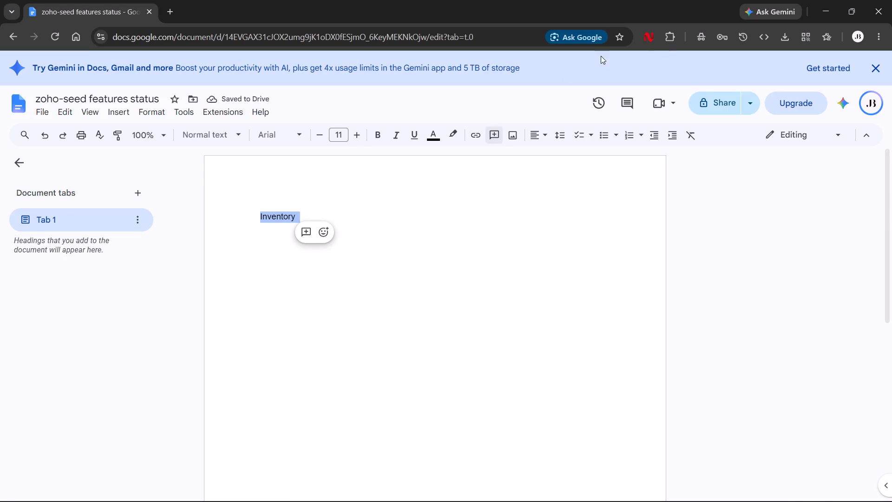
left_click(615, 136)
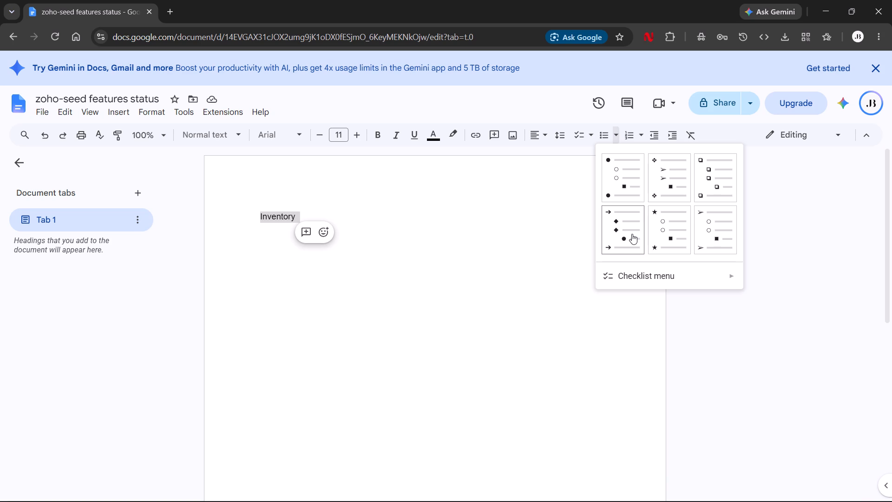
left_click(708, 235)
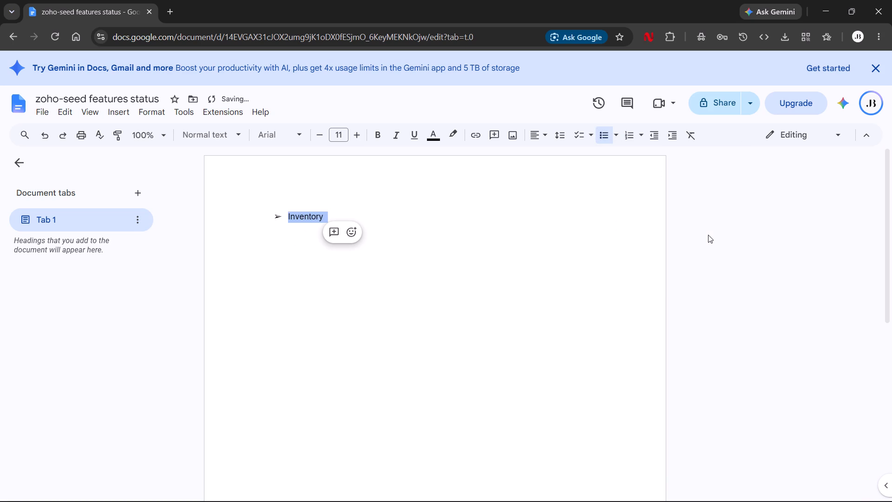
key("Right")
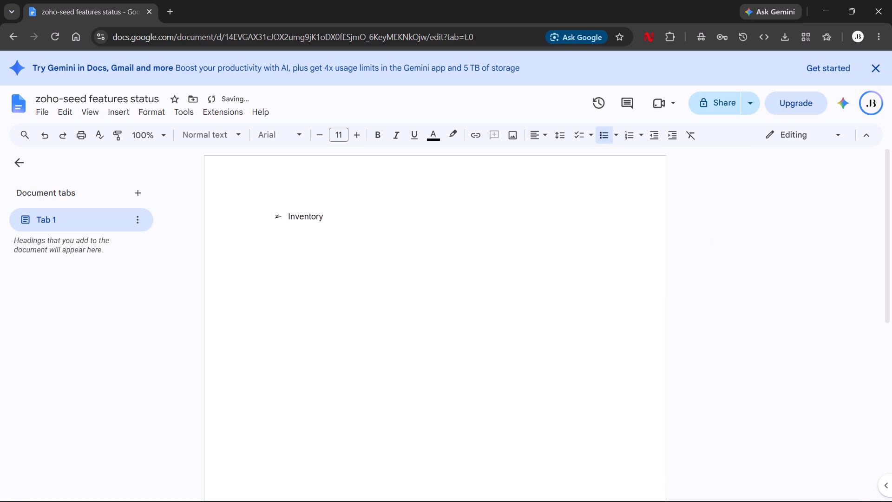
Add an indented sub-bullet reading "Items - " under Inventory, following the first feature heading in the PDF.
key("Left")
key("Return")
key("Tab")
key("alt+Tab")
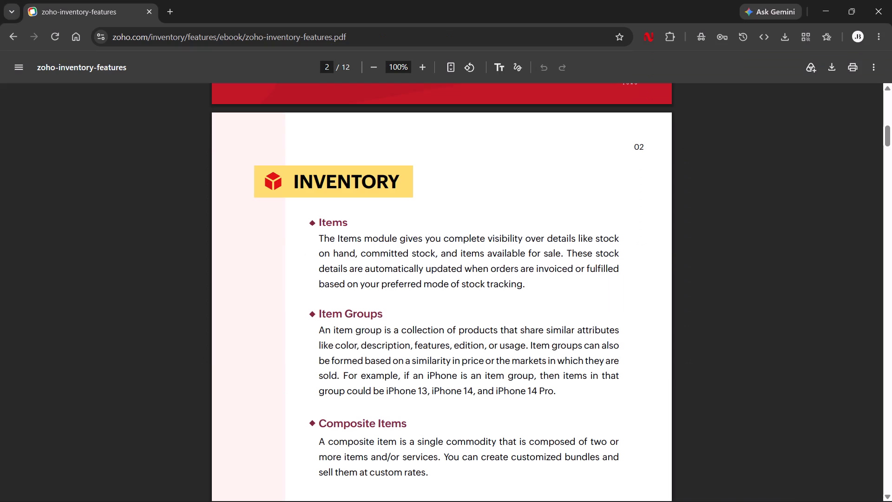
key("alt+Tab")
type("Items")
key("alt+Tab")
key("alt+Tab")
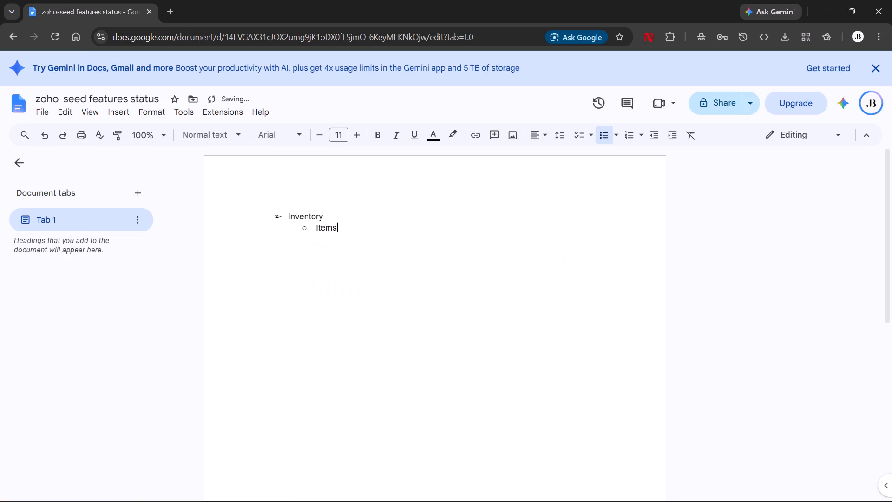
key("space")
type("-")
key("space")
key("alt+Tab")
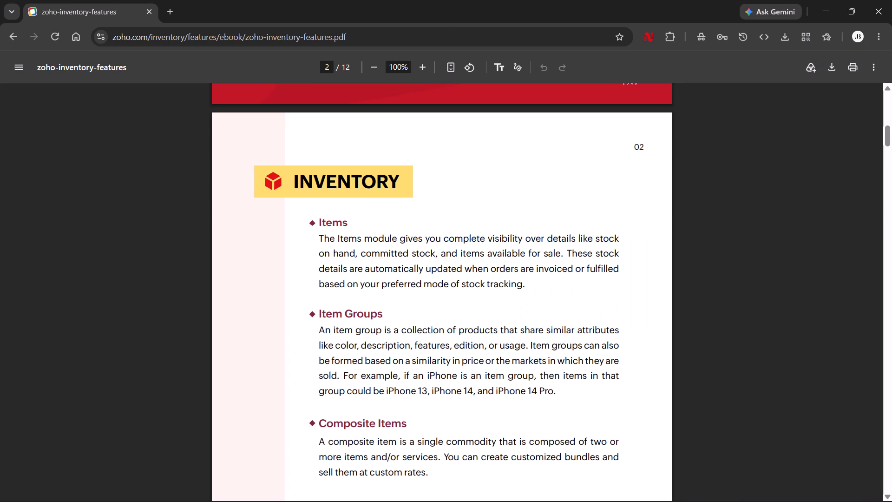
key("alt+Tab")
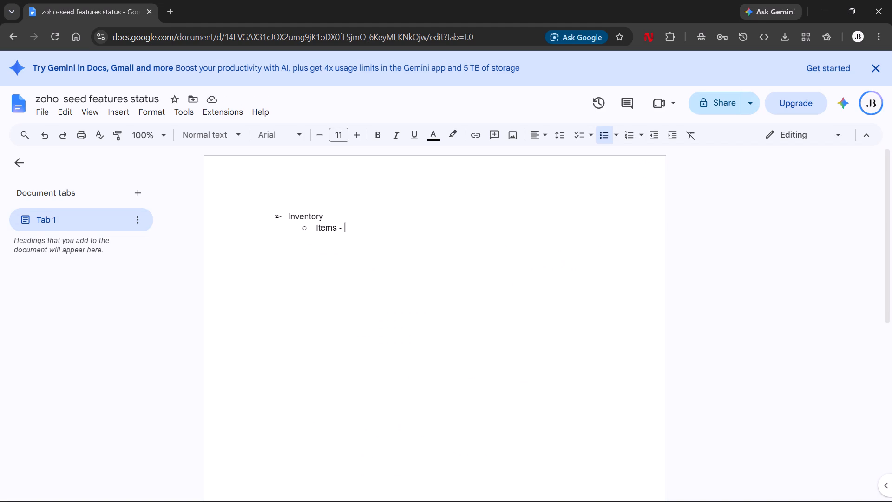
Add the sub-bullet "Item groups" below Items, checking the heading's wording in the PDF.
key("Return")
key("alt+Tab")
key("alt+Tab")
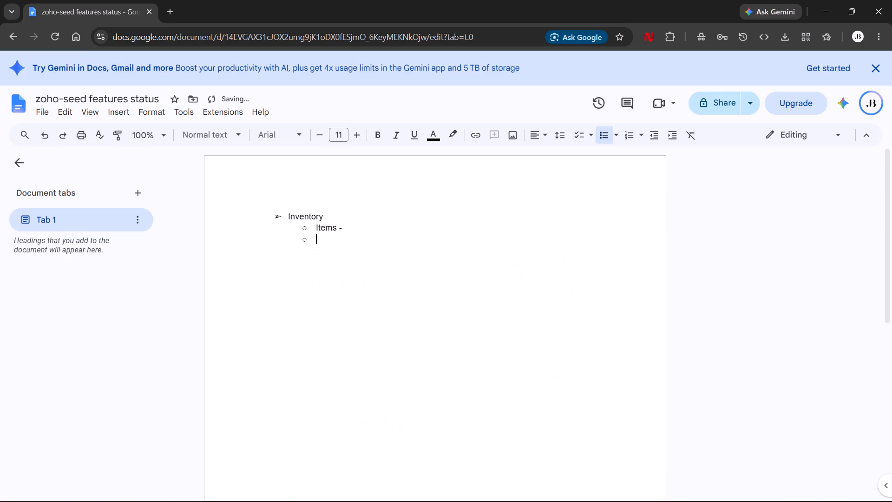
type("Item")
key("space")
type("group")
key("alt+Tab")
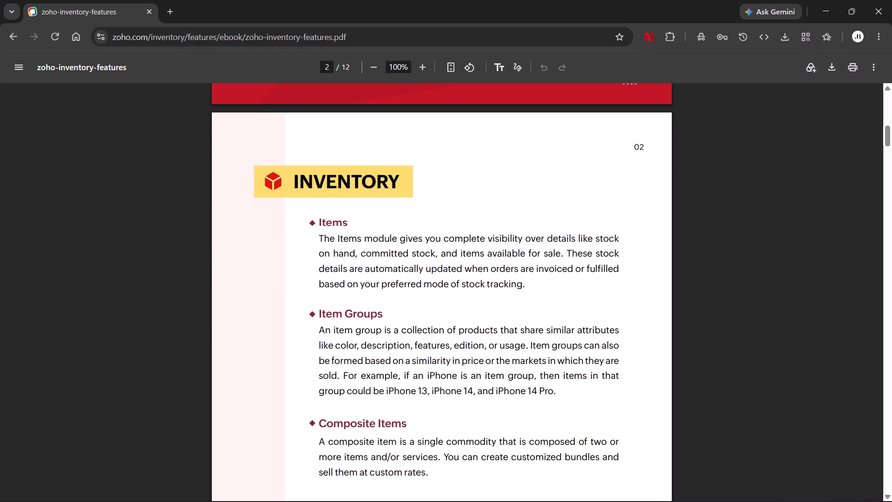
key("alt+Tab")
key("s")
Add the sub-bullet "Composite Items" below Item groups, checking the heading in the PDF.
key("Return")
key("alt+Tab")
key("alt+Tab")
key("c")
key("BackSpace")
type("Composite")
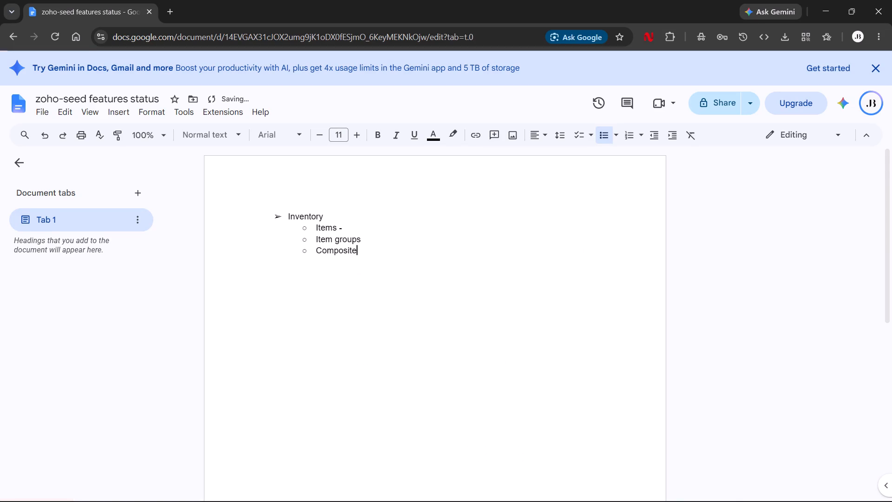
key("space")
key("alt+Tab")
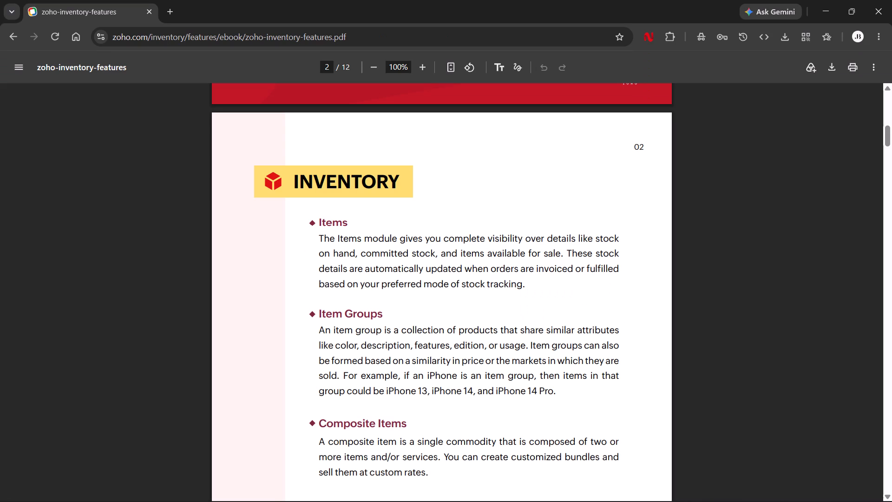
key("alt+Tab")
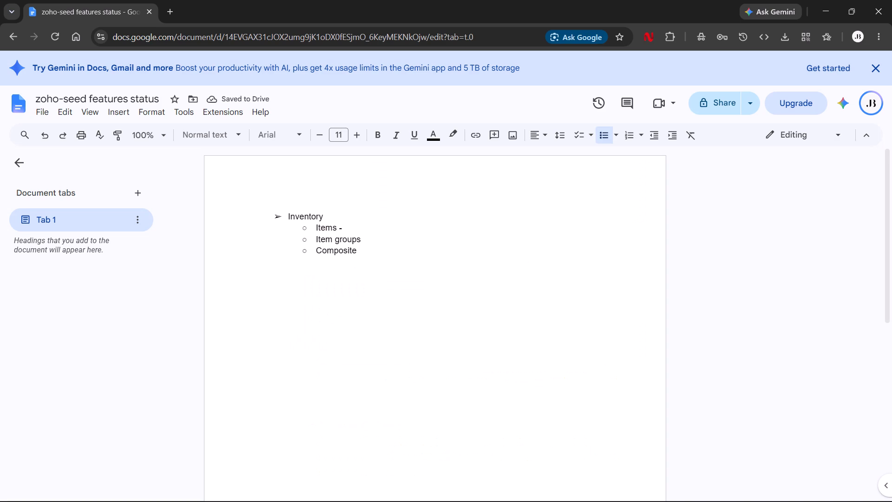
type("Ites")
key("BackSpace")
type("ms")
Find the feature after Composite Items in the PDF and add it as the sub-bullet "Inventory Adjustment".
key("Return")
key("alt+Tab")
scroll(545, 370, "down", 3)
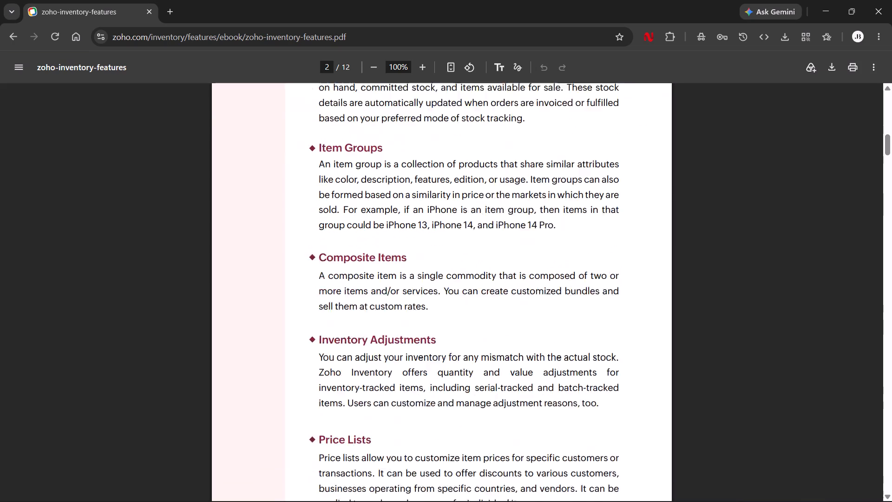
scroll(545, 370, "down", 3)
key("alt+Tab")
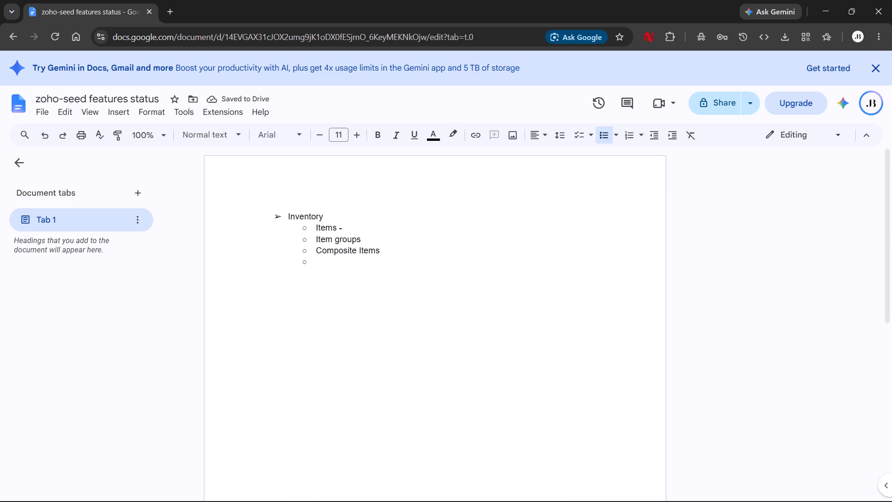
type("Inventory Adjustment")
Add the sub-bullet "Price Lists" below Inventory Adjustment, matching the last heading on PDF page 2.
key("Return")
key("alt+Tab")
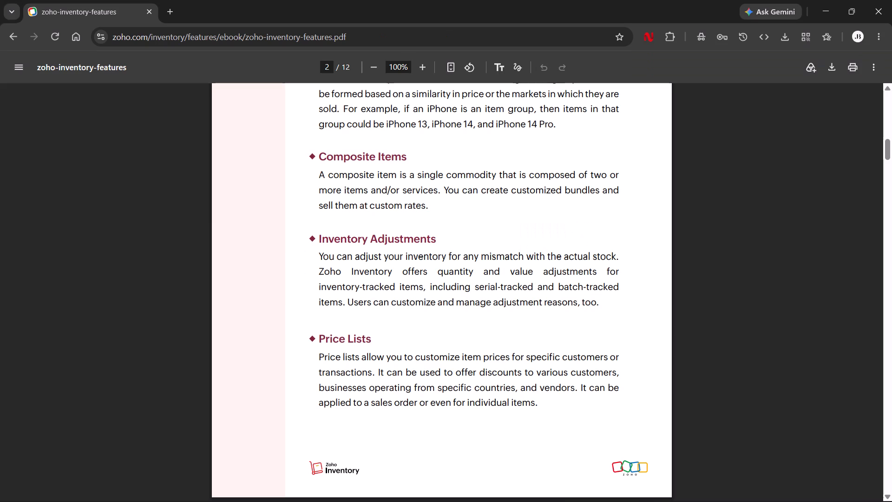
key("alt+Tab")
type("Price List")
key("alt+Tab")
scroll(528, 431, "down", 1)
key("alt+Tab")
key("s")
Find the first feature on PDF page 3 and add it as the sub-bullet "Serial Number Tracking".
key("Return")
key("alt+Tab")
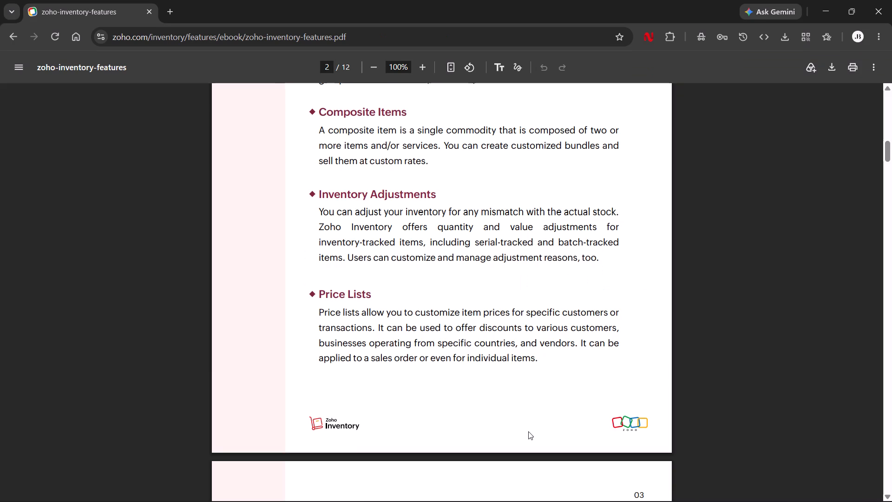
scroll(528, 431, "down", 7)
key("alt+Tab")
type("Serial Number Tracking")
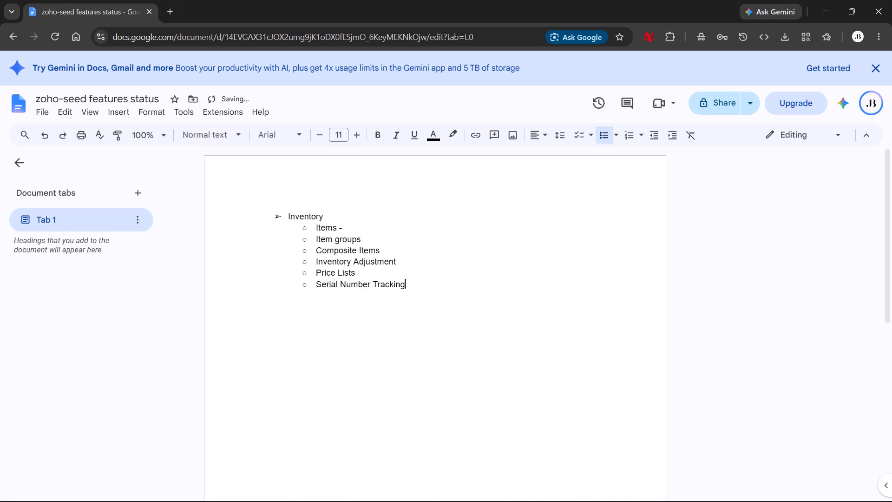
Add the sub-bullet "Batch or expiry tracking" below Serial Number Tracking, checking the highlighted heading in the PDF.
key("shift+Return")
key("alt+Tab")
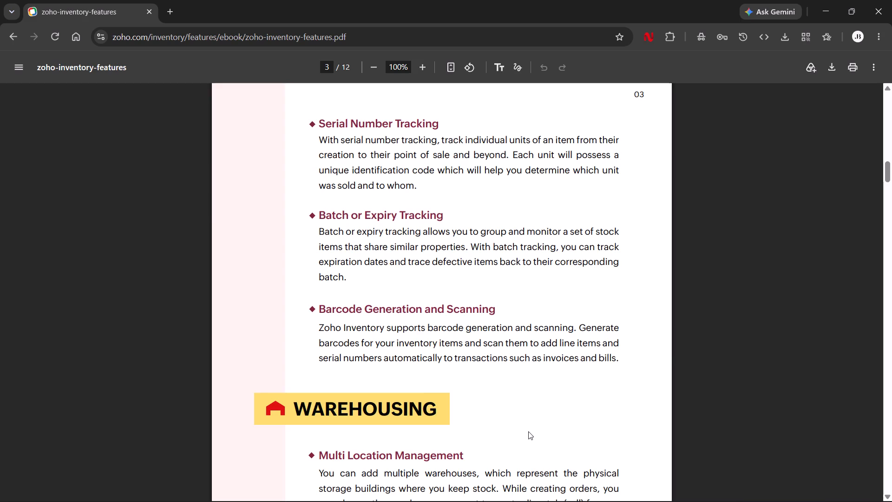
key("alt+Tab")
key("alt+Tab")
key("alt+Tab")
key("alt+Tab")
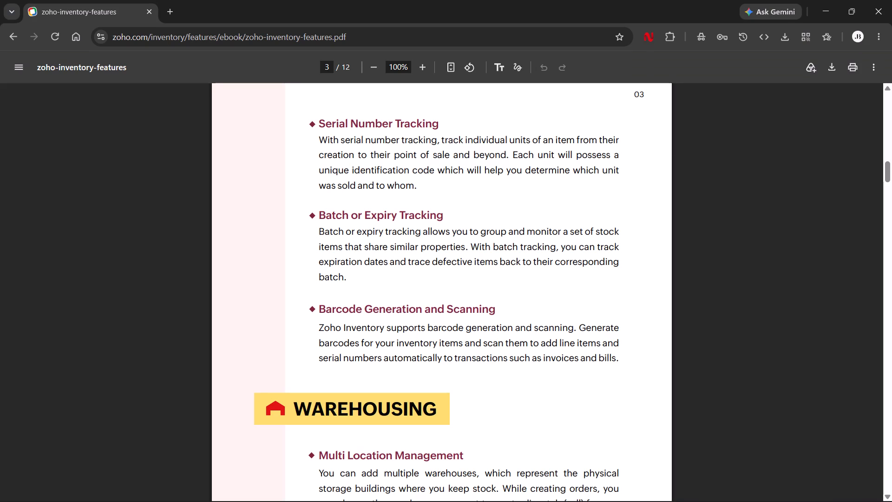
left_click_drag(449, 217, 322, 214)
key("alt+Tab")
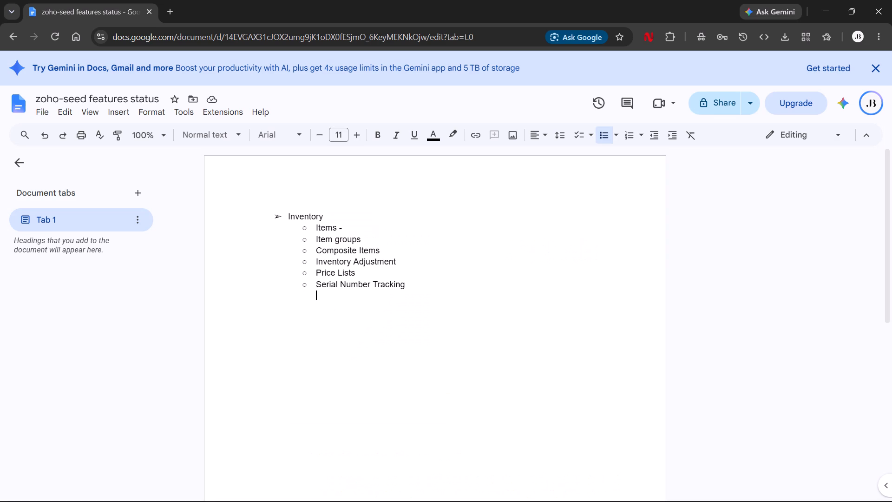
key("BackSpace")
key("Return")
key("alt+Tab")
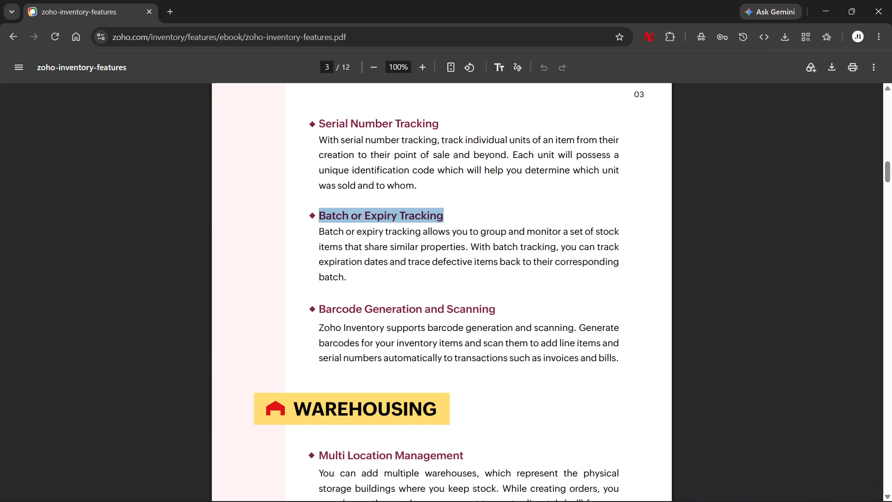
key("alt+Tab")
type("Batch or spi")
key("BackSpace")
key("BackSpace")
key("BackSpace")
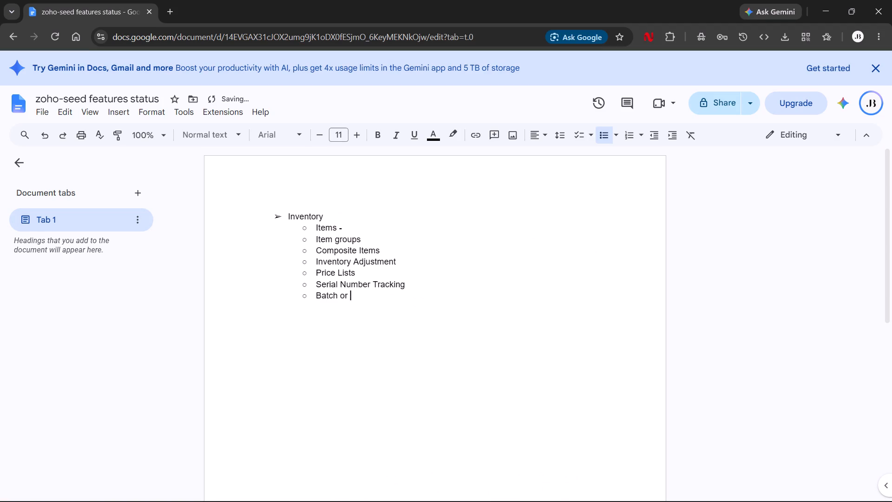
type("expiry tracking")
Lowercase the second and third words of the serial number entry so it reads "Serial number tracking".
key("Up")
key("Left")
key("Left")
key("Left")
key("Left")
key("Left")
key("Left")
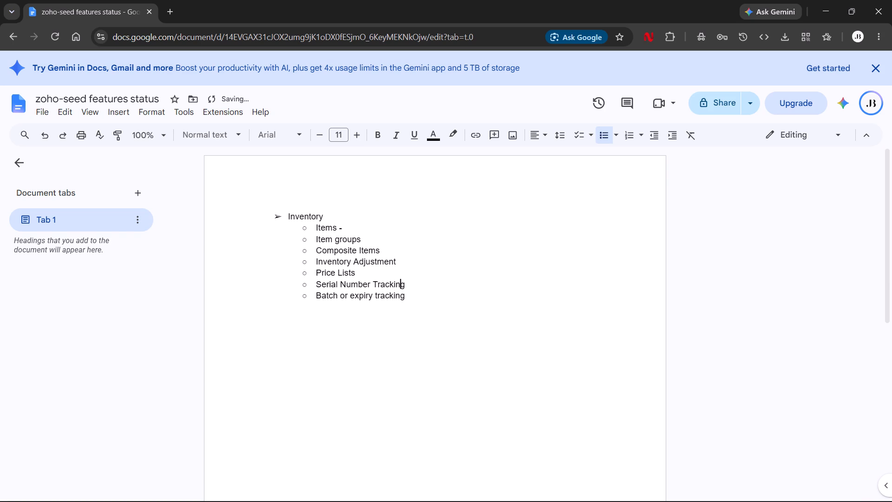
key("Left")
key("BackSpace")
key("t")
key("Left")
key("Left")
key("Left")
key("Left")
key("Left")
key("Left")
key("Left")
key("BackSpace")
key("n")
Lowercase the second word of the Inventory Adjustment entry so it reads "Inventory adjustment".
key("Up")
key("Up")
key("Right")
key("Right")
key("Right")
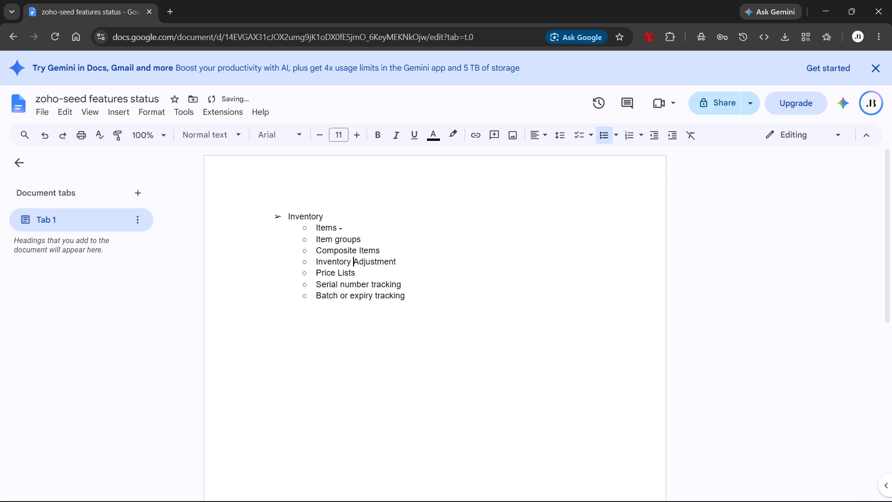
key("Right")
key("BackSpace")
key("a")
Lowercase the second word of the Composite Items entry so it reads "Composite items".
key("Up")
key("Right")
key("BackSpace")
key("i")
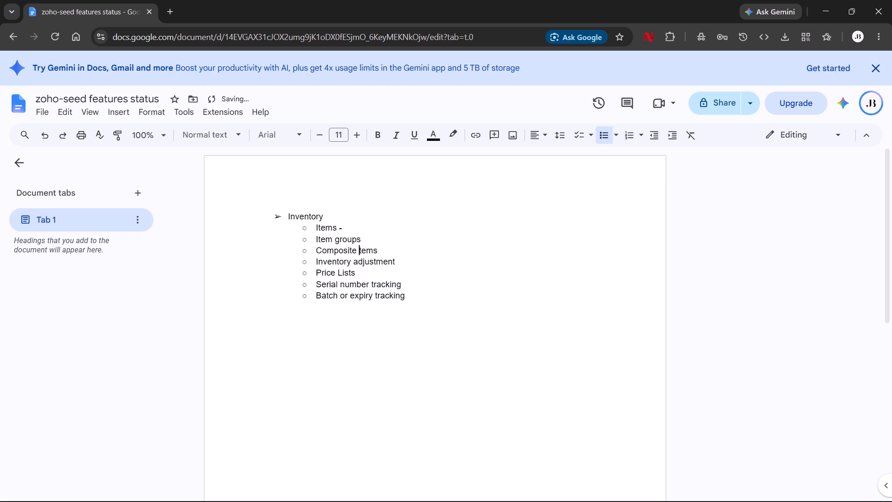
Check the next heading in the PDF and add the sub-bullet "barcode generation and tracking" at the end of the Inventory list.
key("Down")
key("Down")
key("Down")
key("Down")
key("Right")
key("Right")
key("Right")
key("Right")
key("Right")
key("Right")
key("Right")
key("Right")
key("Right")
key("Right")
key("Right")
key("Right")
key("Right")
key("Return")
key("alt+Tab")
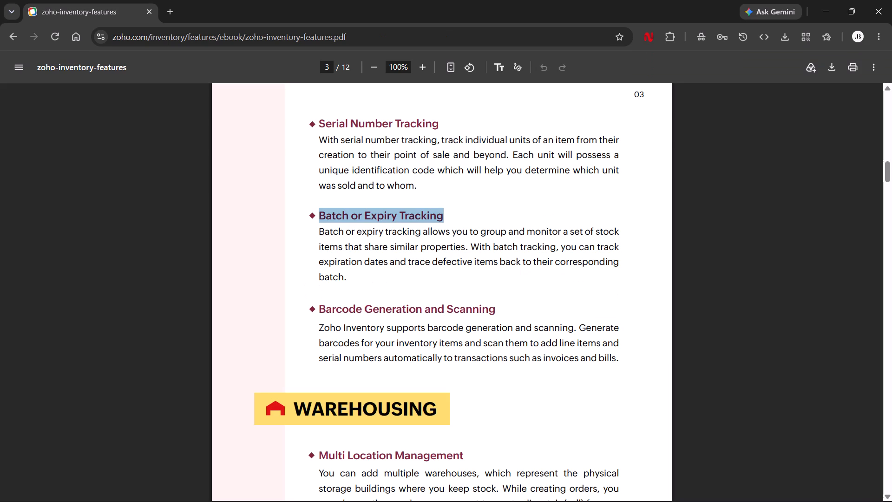
key("alt+Tab")
type("barcode gene")
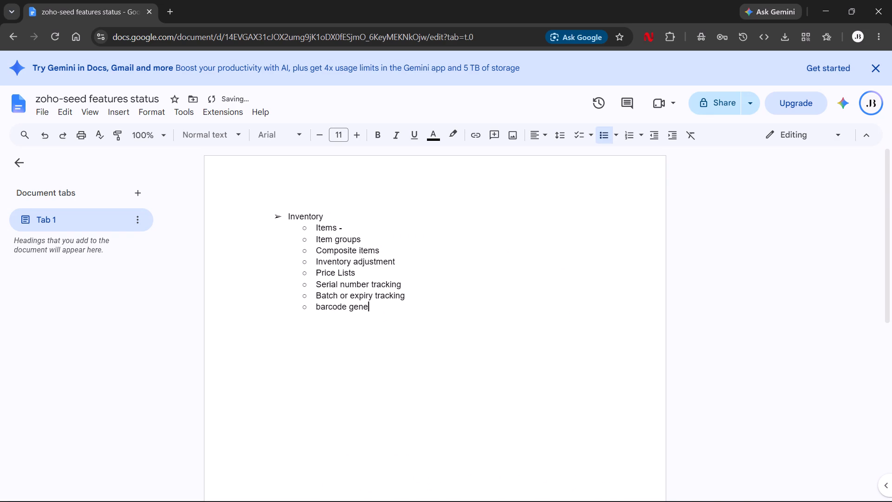
type("ration and tracking")
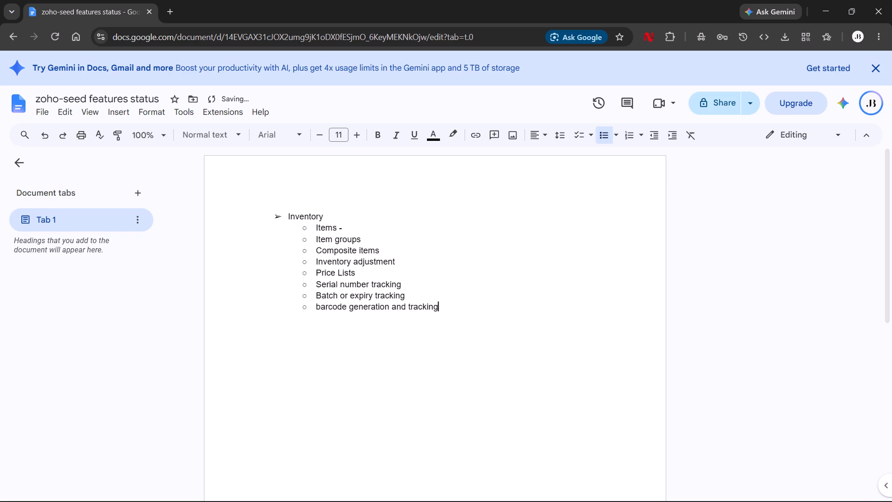
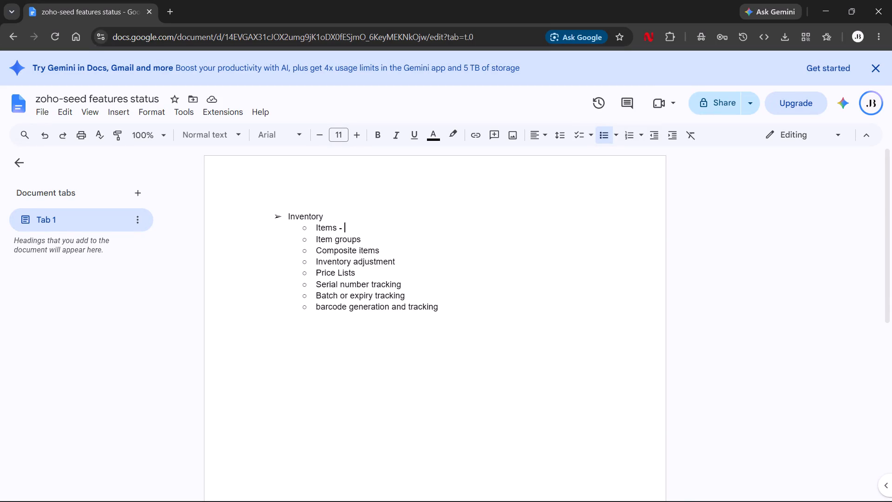
Remove the trailing dash from the Items entry in the Inventory list.
key("BackSpace")
key("BackSpace")
Check the PDF for the next section and add the top-level bullet "Warehousing" below the Inventory list, after a blank line.
key("alt+Tab")
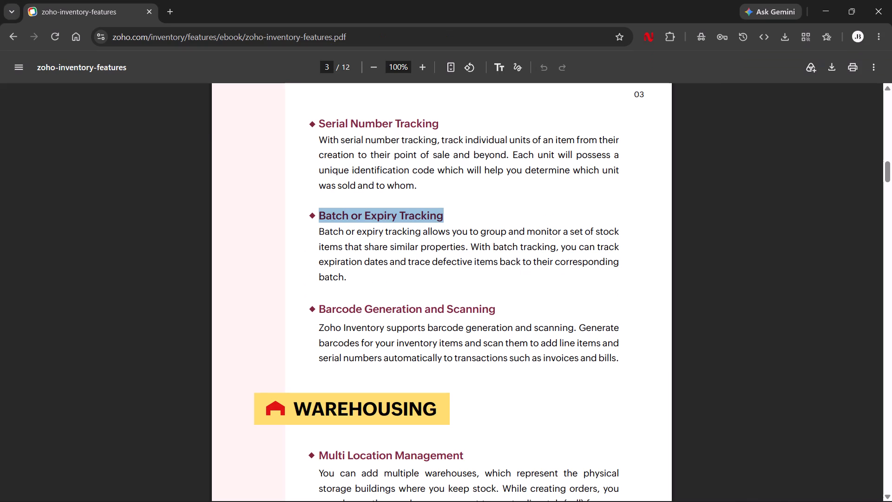
key("alt+Tab")
key("Down")
key("Down")
key("Down")
key("Down")
key("Down")
key("Down")
key("Down")
key("Down")
key("Down")
key("Down")
key("Down")
key("Down")
key("Down")
key("Down")
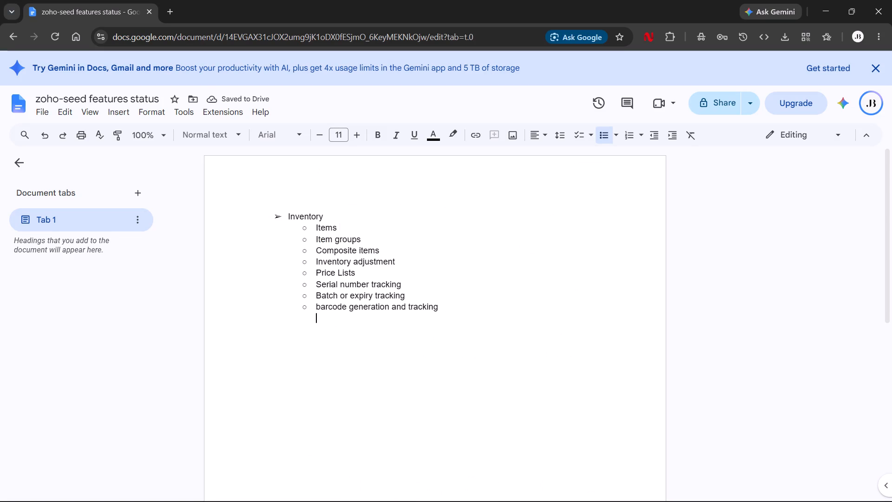
key("Return")
key("shift+Tab")
key("alt+Tab")
scroll(458, 230, "down", 4)
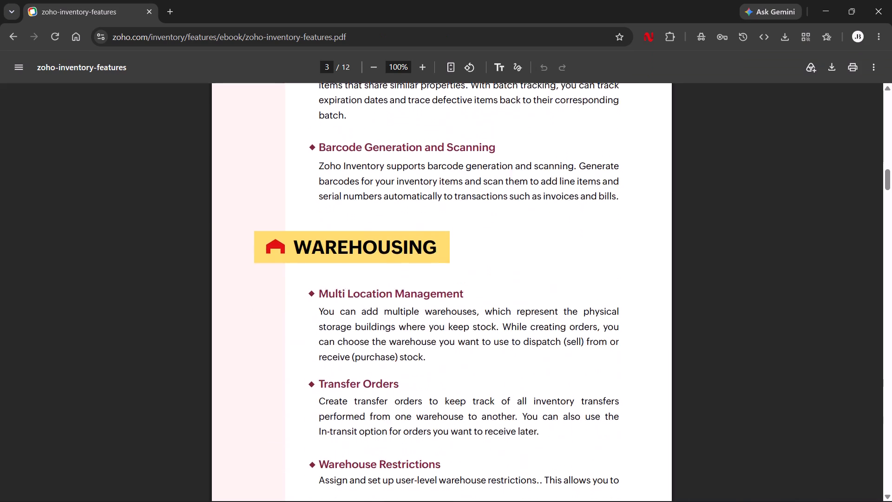
key("alt+Tab")
type("Warehousing")
key("Return")
key("Tab")
key("alt+Tab")
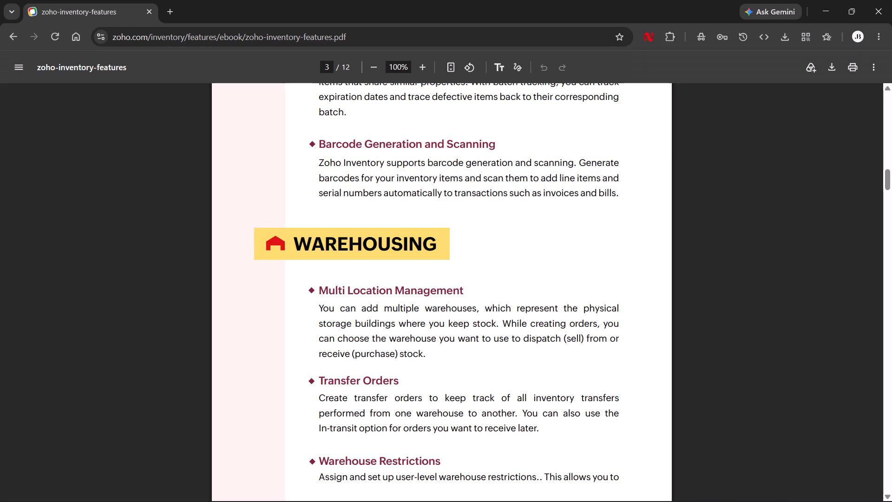
scroll(458, 230, "down", 6)
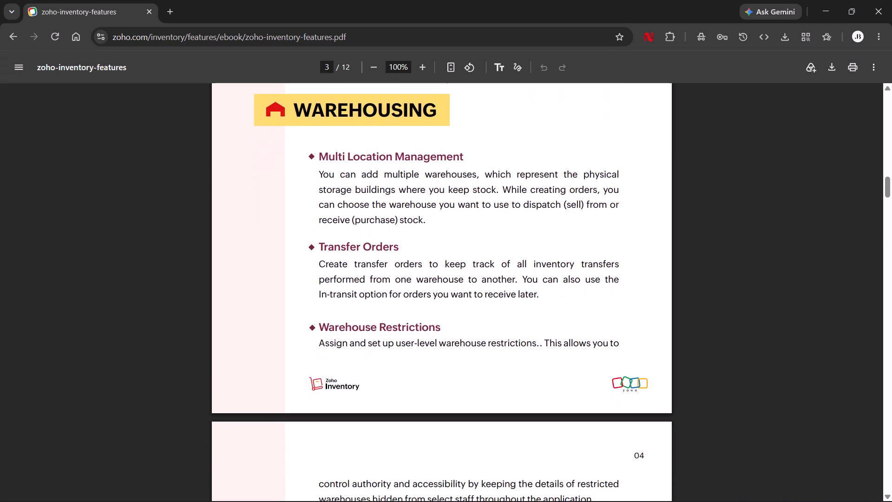
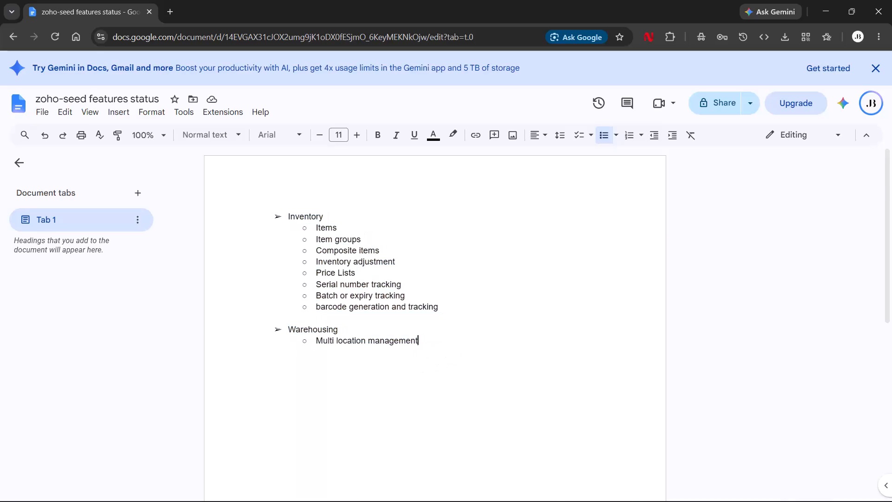
Check the PDF's second Warehousing heading and add the sub-bullet "Transfer order" below Multi location management.
key("Return")
key("alt+Tab")
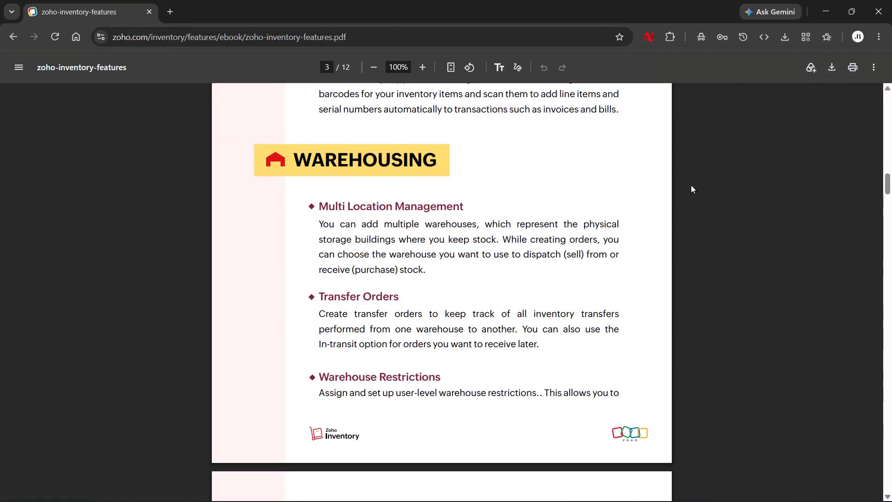
key("alt+Tab")
type("Transfte")
key("BackSpace")
key("BackSpace")
type("er order")
Check the third Warehousing heading in the PDF and add the sub-bullet "Warehouse Restrictions", with both words capitalized.
key("Return")
key("alt+Tab")
scroll(562, 249, "down", 1)
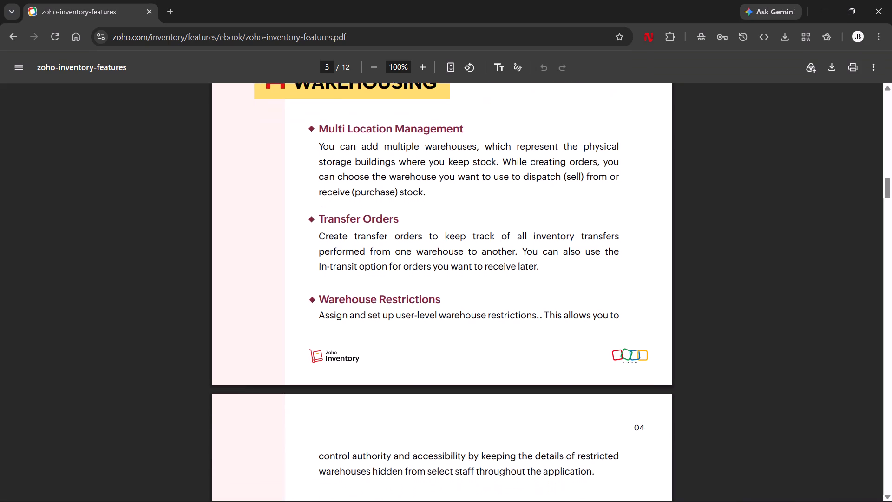
scroll(562, 249, "down", 1)
key("alt+Tab")
type("warehouse")
key("space")
key("alt+Tab")
key("alt+Tab")
type("Res")
key("Left")
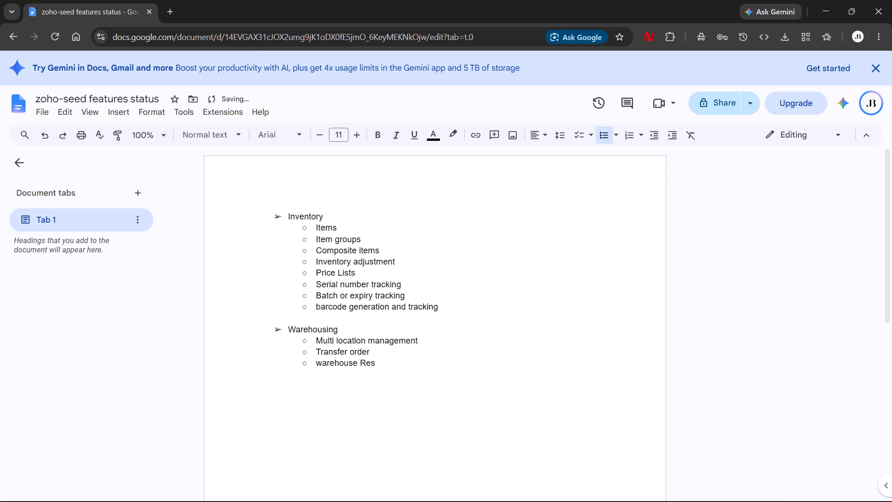
key("Left")
key("Left")
key("Left")
key("Left")
key("Left")
key("Left")
key("Left")
key("Left")
key("Left")
key("Left")
key("Left")
key("BackSpace")
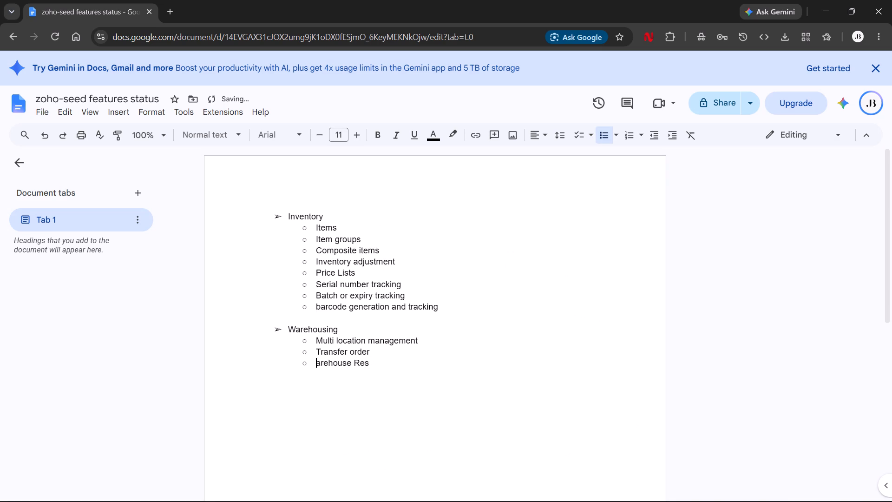
key("shift+w")
key("Right")
key("Right")
key("Right")
key("Right")
key("Right")
key("Right")
key("Right")
key("Right")
key("Right")
key("Right")
key("Right")
key("Right")
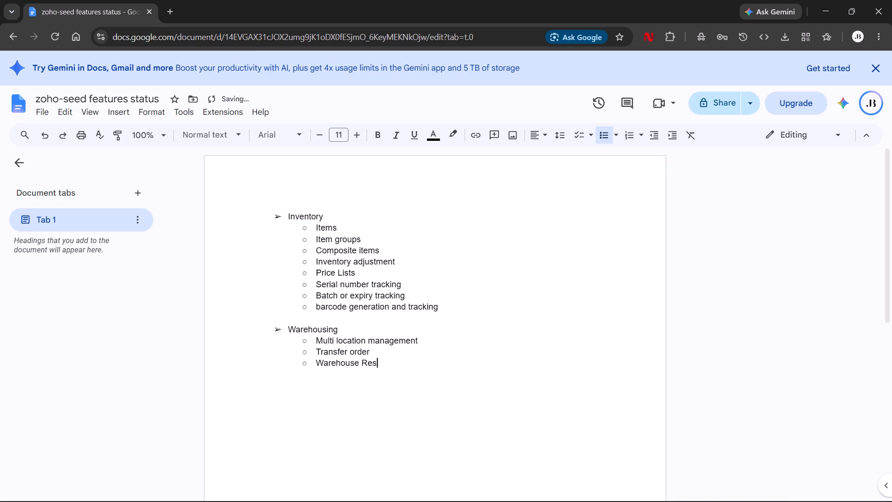
type("trictions")
Find the last Warehousing heading in the PDF and add the sub-bullet "Picklists" under Warehousing.
key("Return")
key("alt+Tab")
scroll(562, 249, "down", 5)
scroll(562, 249, "up", 1)
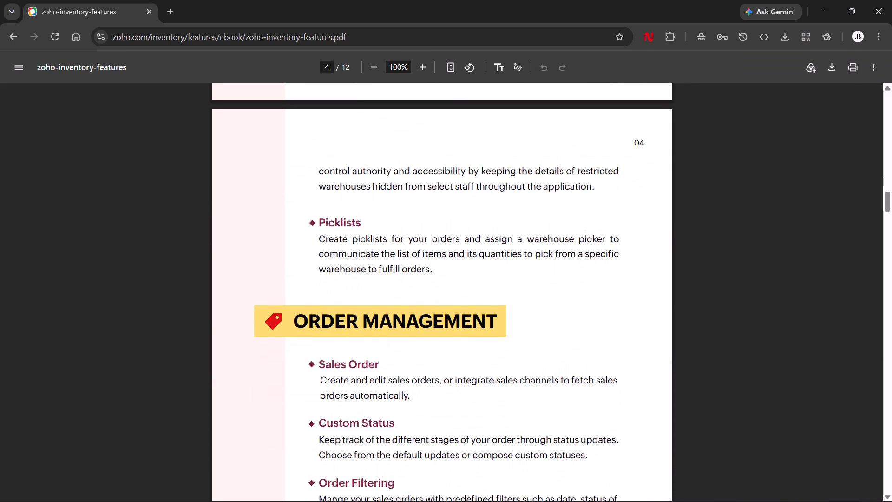
scroll(562, 249, "up", 1)
key("alt+Tab")
type("Picklists")
Check the PDF's next section and add the top-level bullet "Order Management" below the Warehousing list, after a blank line.
key("Return")
key("alt+Tab")
key("alt+Tab")
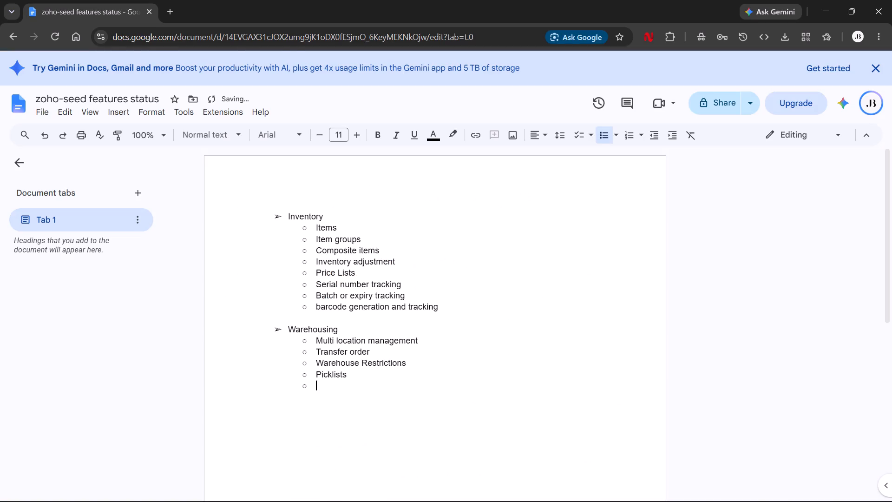
key("alt+Tab")
key("alt+Tab")
key("Return")
type("Order")
key("Up")
key("Right")
key("Right")
key("Right")
key("Right")
key("Right")
key("Right")
key("Right")
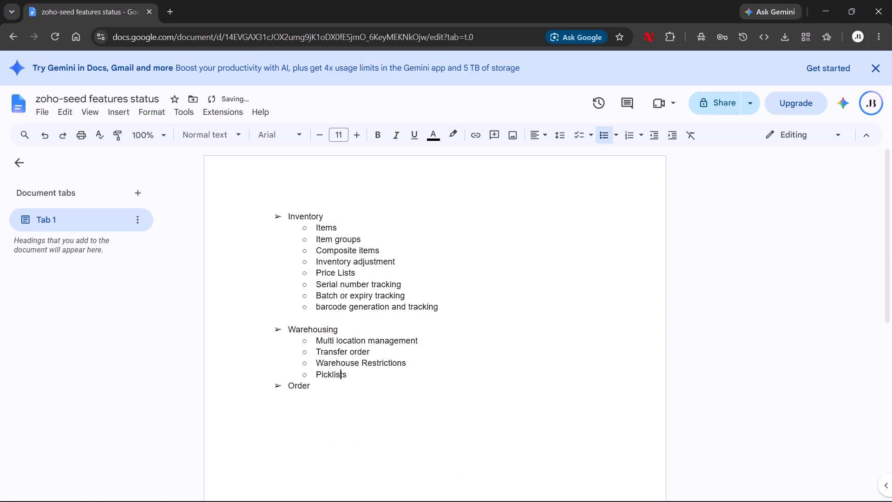
key("Right")
key("Right")
key("Return")
key("BackSpace")
key("Down")
key("space")
type("Management")
Check the section's first heading in the PDF and add the sub-bullet "Sales order" under Order Management.
key("Return")
key("Tab")
key("alt+Tab")
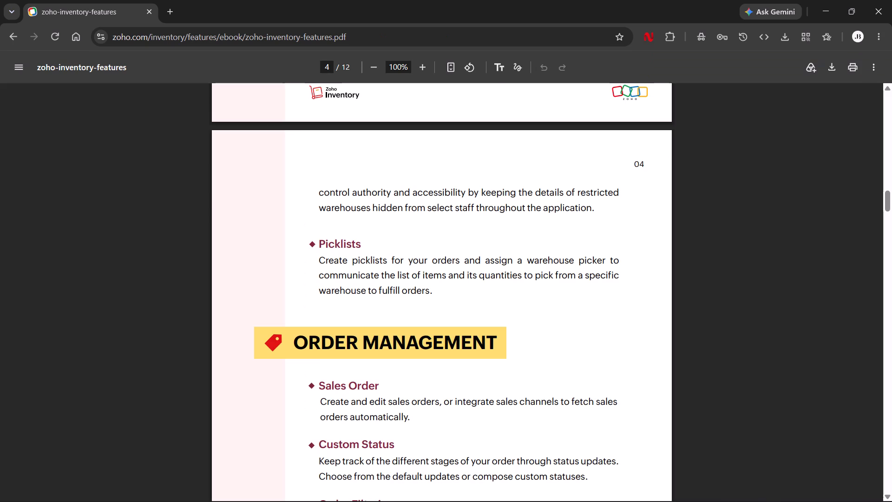
scroll(562, 249, "down", 3)
key("alt+Tab")
type("Sales order")
Arrange the document and PDF windows side by side, with the document on the left half and the PDF on the right.
key("super+Right")
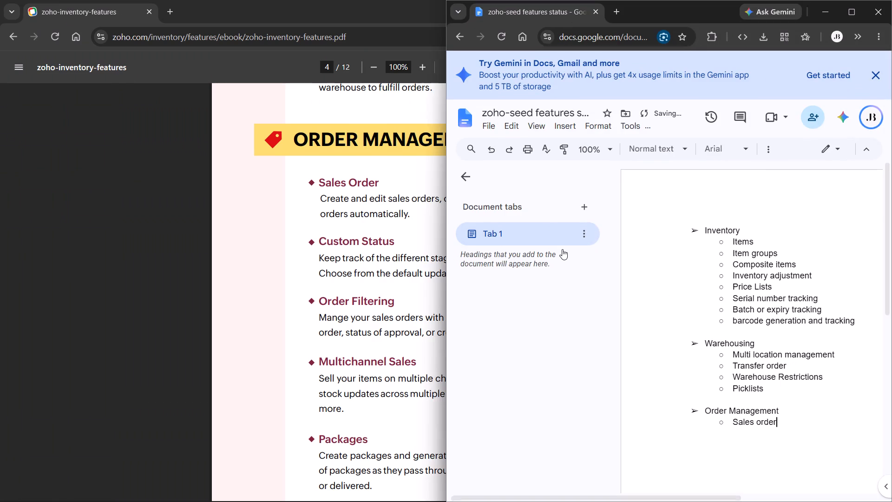
key("super+Left")
key("super+Left")
key("Return")
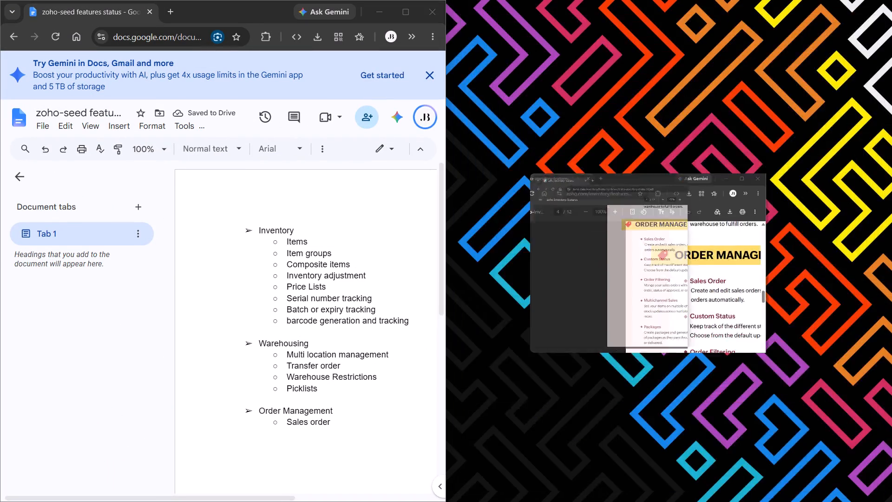
key("alt+Tab")
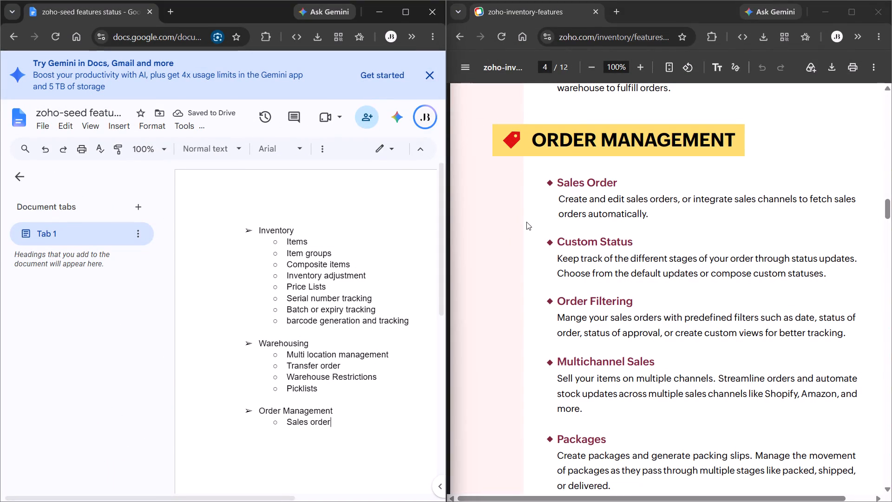
Add the sub-bullet "Custom status" below Sales order in the Order Management list.
key("Return")
type("Custom")
key("space")
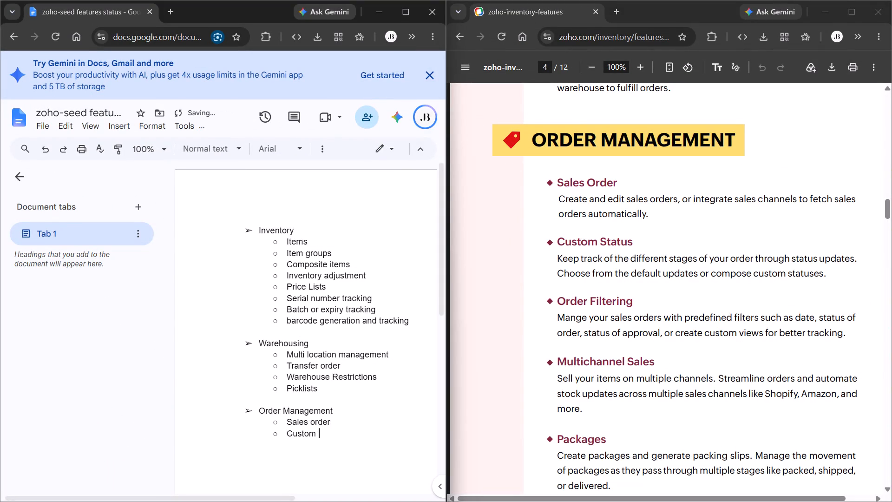
type("Sta")
key("BackSpace")
key("BackSpace")
key("BackSpace")
type("status")
Add the sub-bullet "Order filtering" below Custom status in the Order Management list.
key("Return")
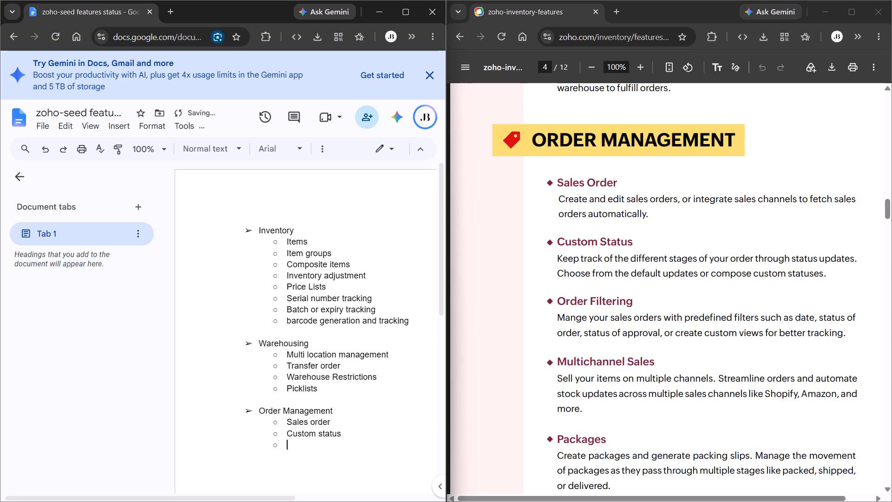
type("ord")
key("BackSpace")
key("BackSpace")
key("BackSpace")
type("Order")
key("space")
type("filtering")
Add the sub-bullets "Multichannel sales" and "Packages" below Order filtering in the Order Management list.
key("Return")
type("Multichannel Sa")
key("BackSpace")
key("BackSpace")
type("sales")
key("Return")
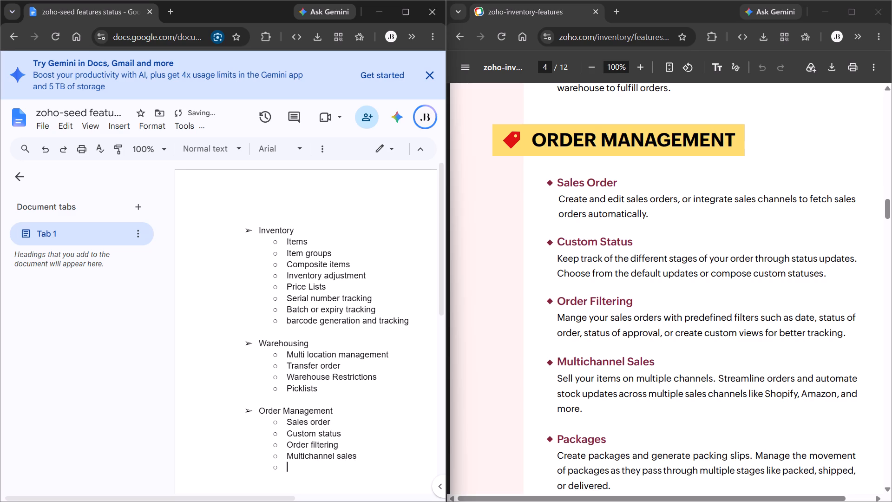
type("Packages")
Check the first heading on the PDF's page 5 and add the sub-bullet "Packages geometry" under Order Management.
key("Return")
scroll(715, 260, "down", 6)
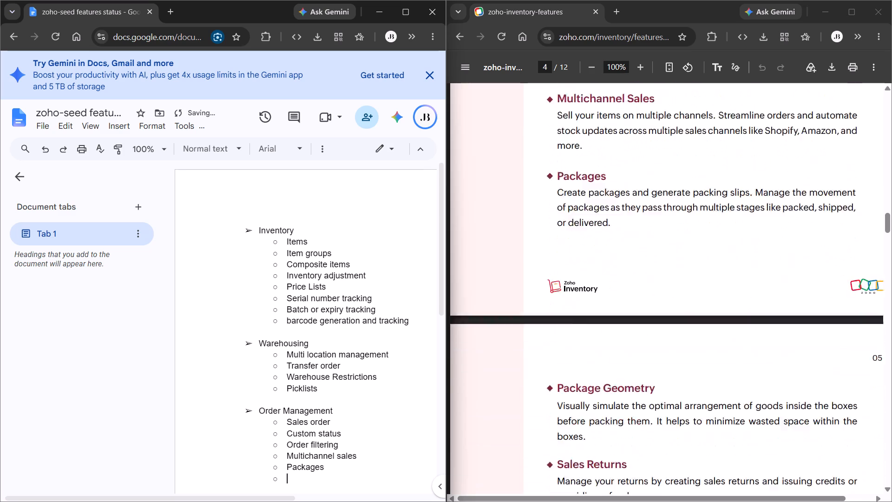
scroll(715, 260, "down", 3)
scroll(715, 260, "up", 1)
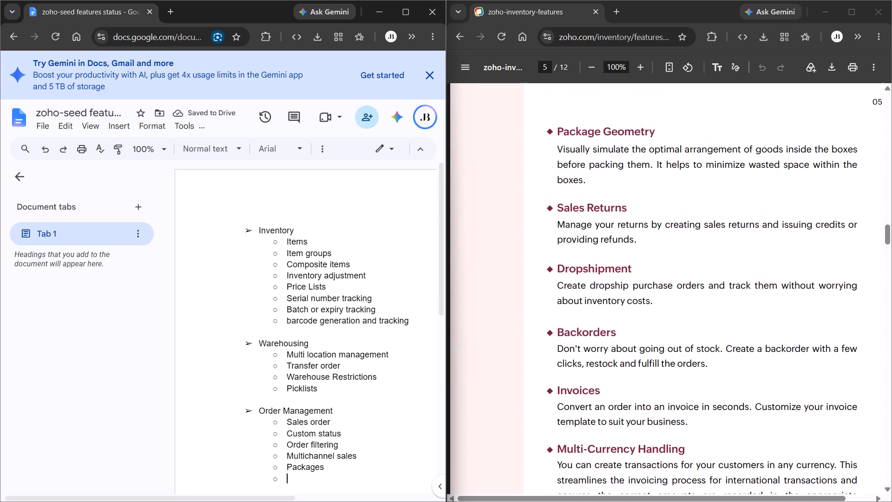
type("Packwg")
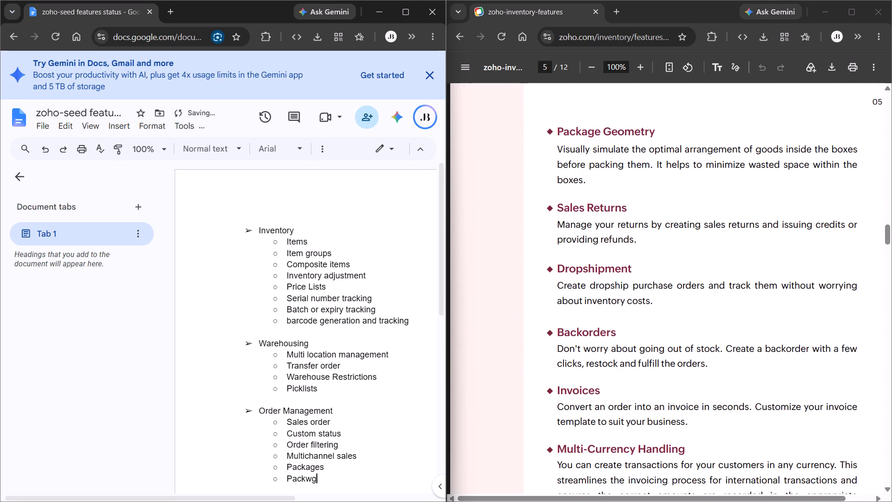
key("BackSpace")
key("BackSpace")
type("ages G")
key("BackSpace")
type("geoum")
key("BackSpace")
key("BackSpace")
type("men")
key("BackSpace")
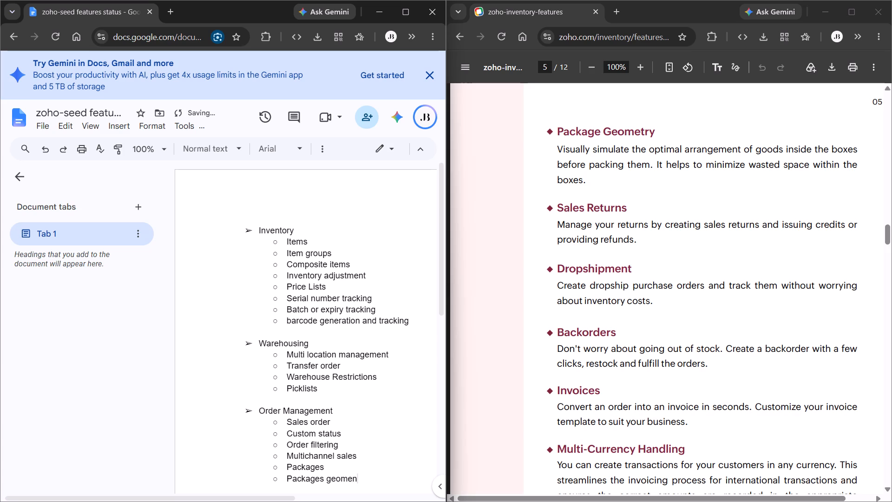
type("try")
Add the sub-bullets "Sales Return" and "Dropshipment" below Packages geometry in the Order Management list.
key("Return")
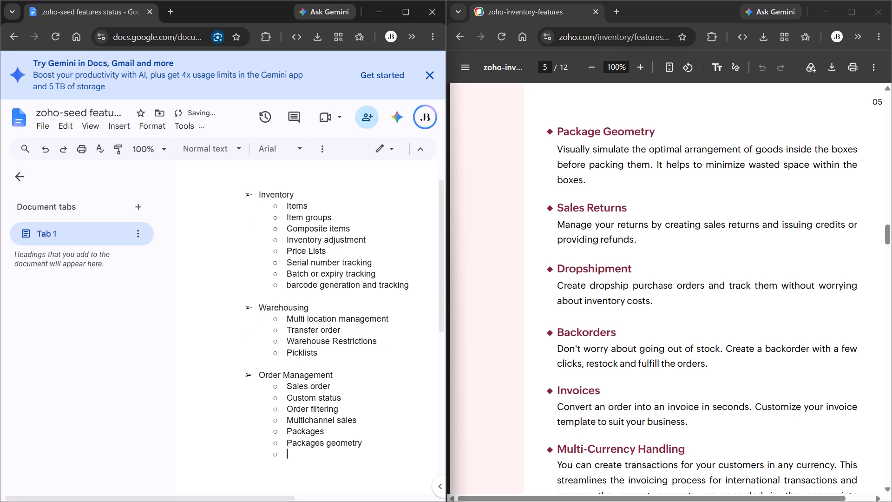
type("Sales Rety")
key("BackSpace")
type("urn")
key("Return")
type("Dropshipment")
Add the sub-bullets "Backorders" and "Invoices" below Dropshipment in the Order Management list.
key("Return")
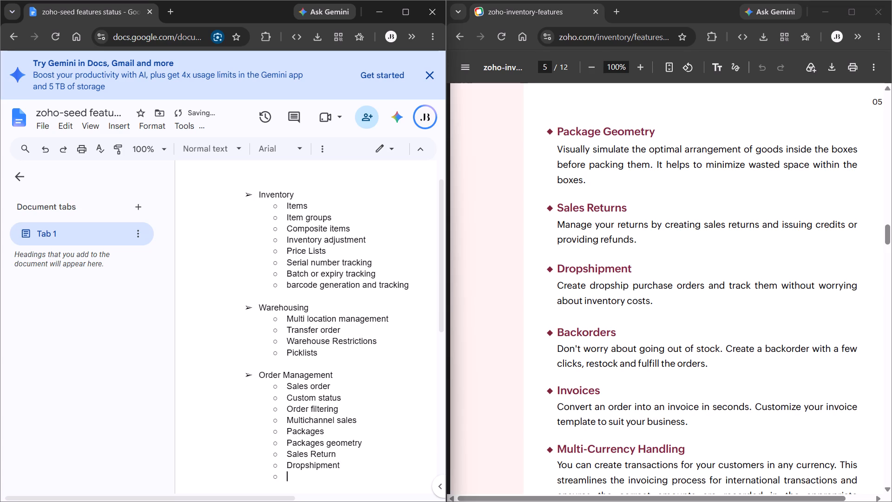
type("Bak")
key("BackSpace")
type("ckorders")
key("Return")
type("Invoices")
Add the sub-bullet "Multi-currency handling" below Invoices in the Order Management list.
key("Return")
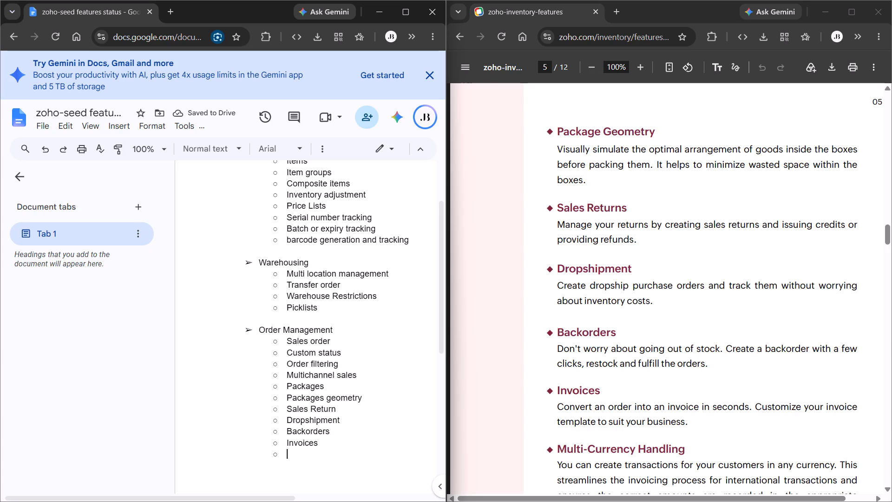
type("Multi")
type("0c")
key("BackSpace")
key("BackSpace")
type("-currency han")
type("dling")
key("shift+Return")
key("BackSpace")
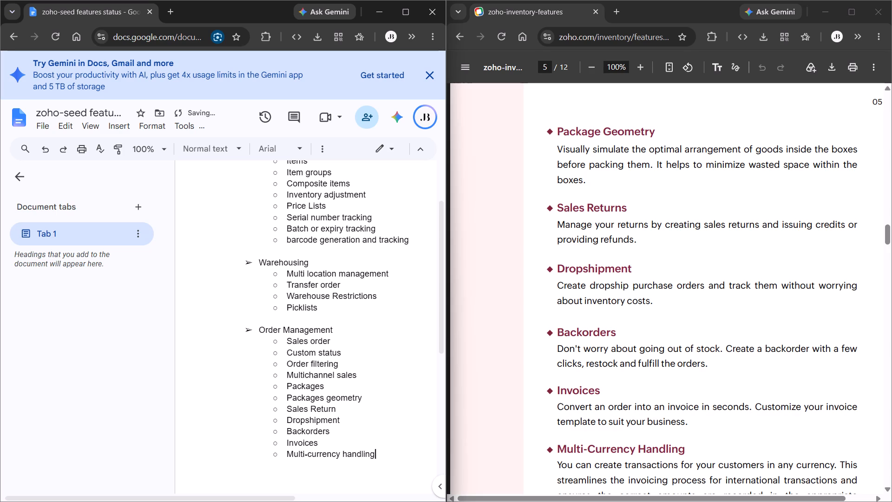
Add the sub-bullets "Email Invoices" and "Retainer Invoices" below Multi-currency handling in the Order Management list.
key("Return")
scroll(767, 357, "down", 6)
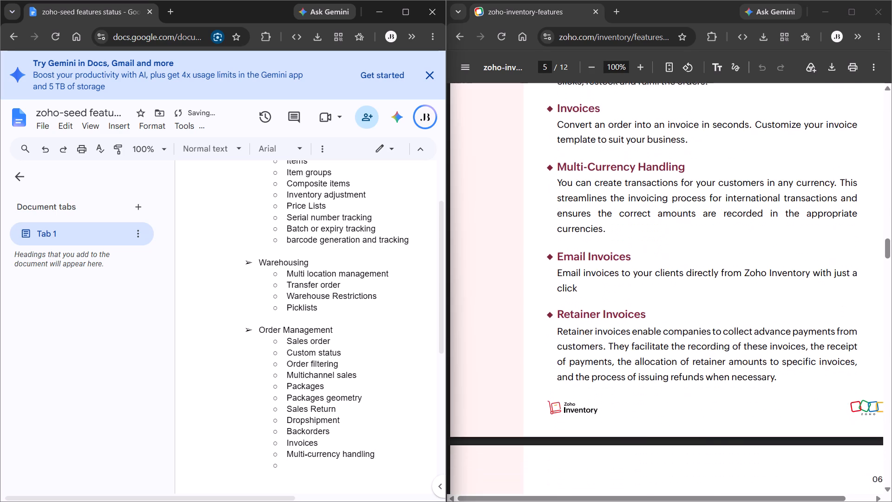
scroll(767, 357, "down", 1)
type("Ema")
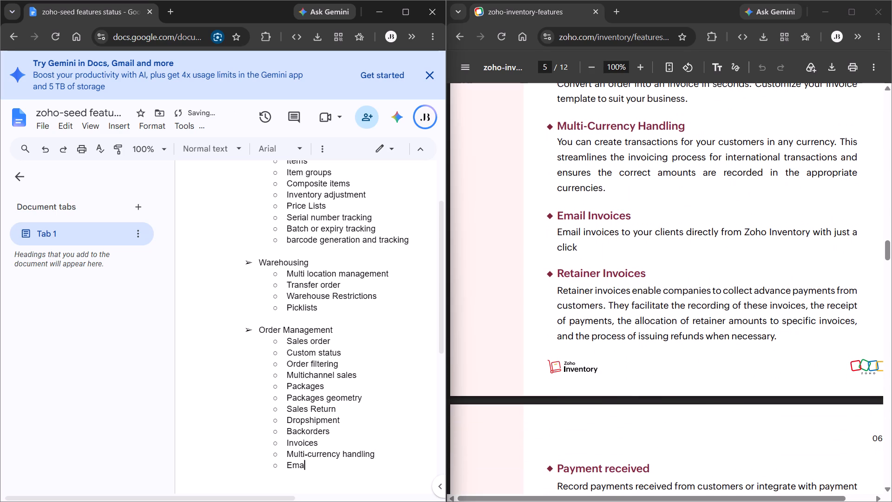
type("il Invoices")
key("Return")
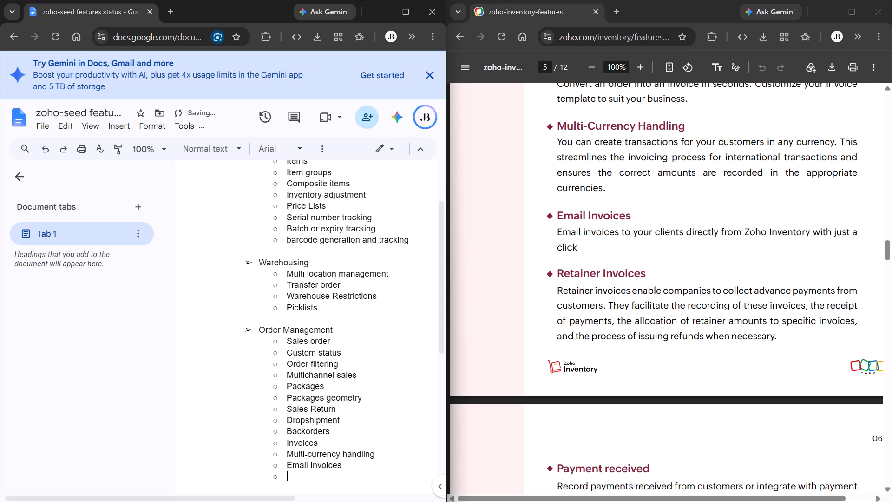
scroll(715, 344, "down", 1)
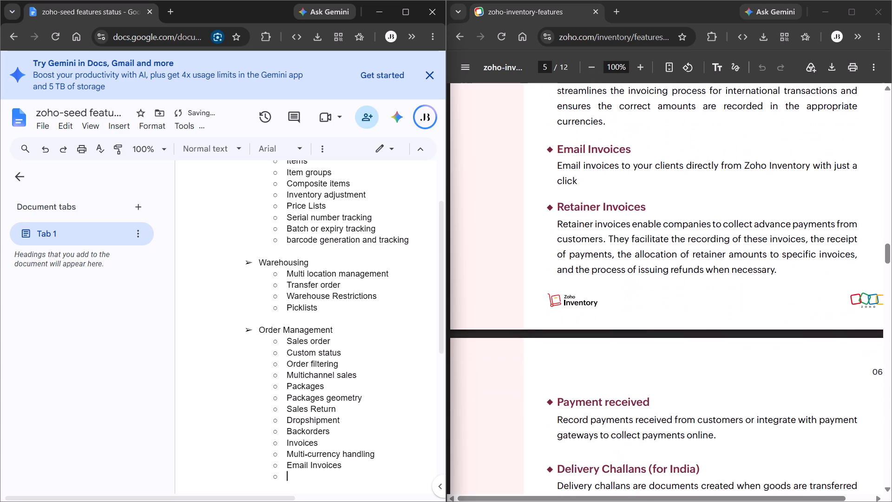
type("Retail")
key("BackSpace")
key("BackSpace")
type("iner Invoices")
key("Return")
Check the first heading on the PDF's page 6 and add the sub-bullet "Payment received" below Retainer Invoices.
scroll(779, 401, "down", 2)
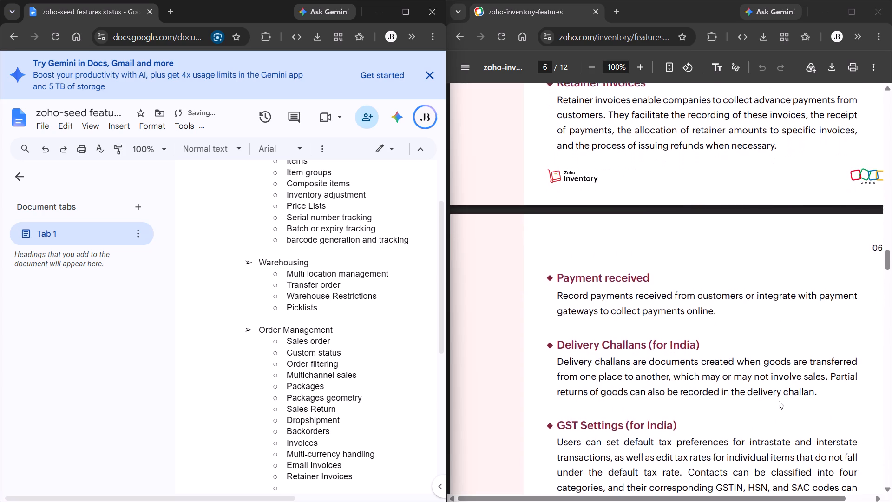
scroll(779, 401, "down", 4)
scroll(779, 401, "up", 1)
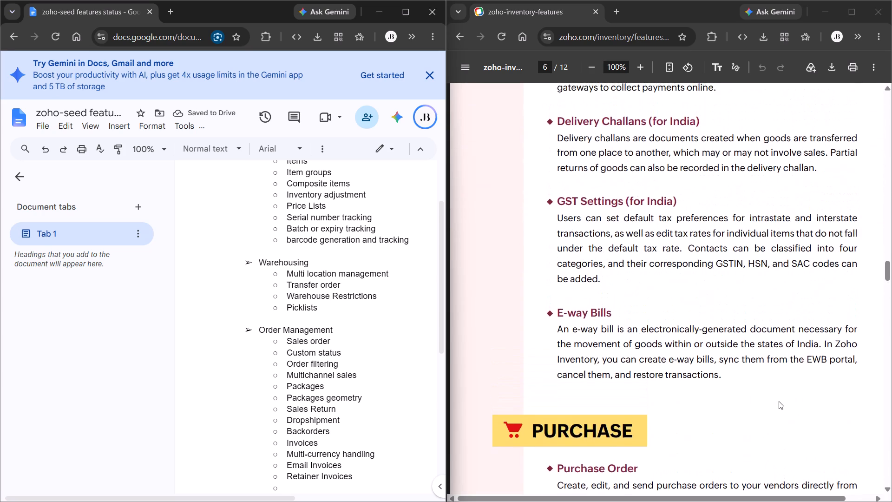
scroll(779, 401, "up", 2)
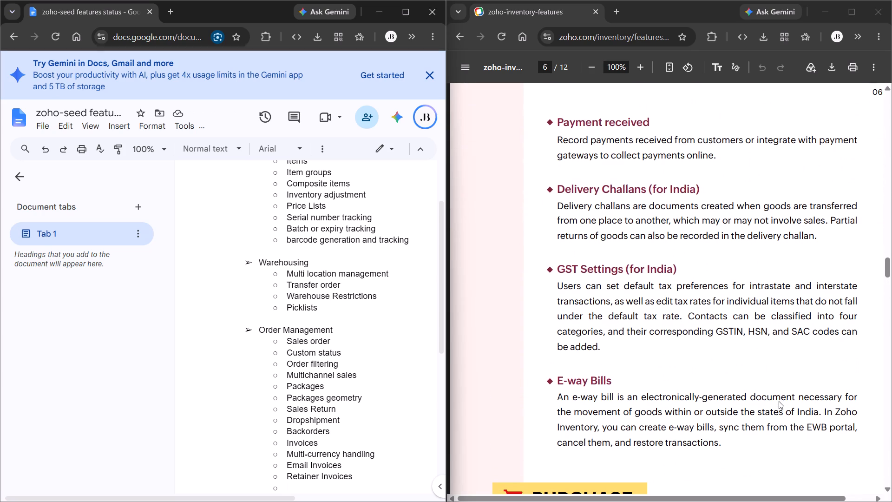
type("Oay")
key("BackSpace")
key("BackSpace")
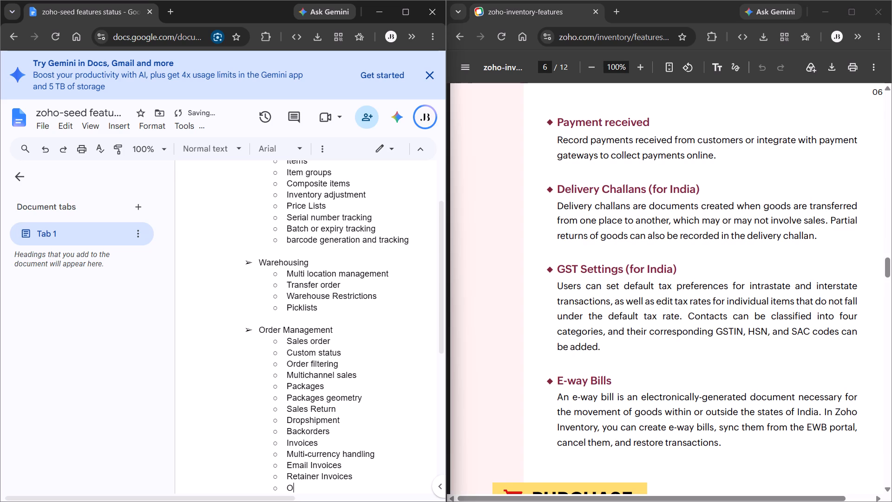
key("BackSpace")
type("Payment revi")
key("BackSpace")
key("BackSpace")
type("ci")
type("eved")
key("Return")
Add the sub-bullet "Delivery Challans (for India)" below Payment received in the Order Management list.
scroll(769, 360, "down", 1)
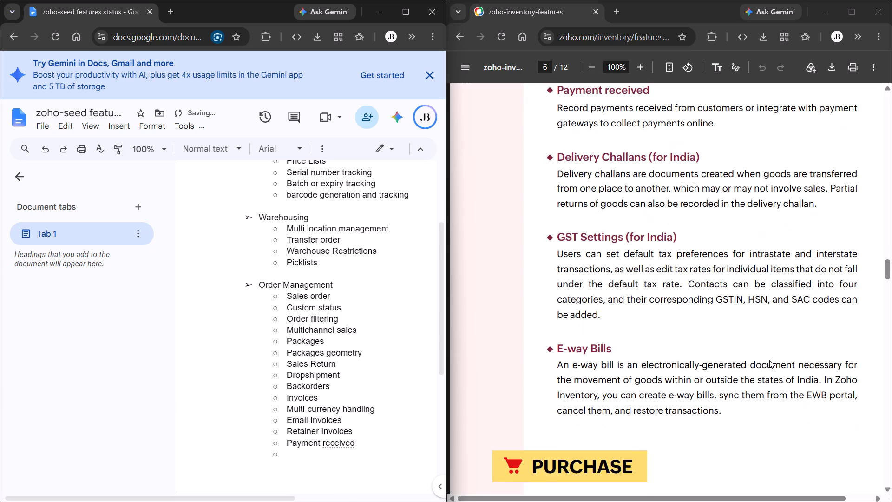
scroll(769, 360, "down", 1)
key("shift+d")
type("elivery Challans")
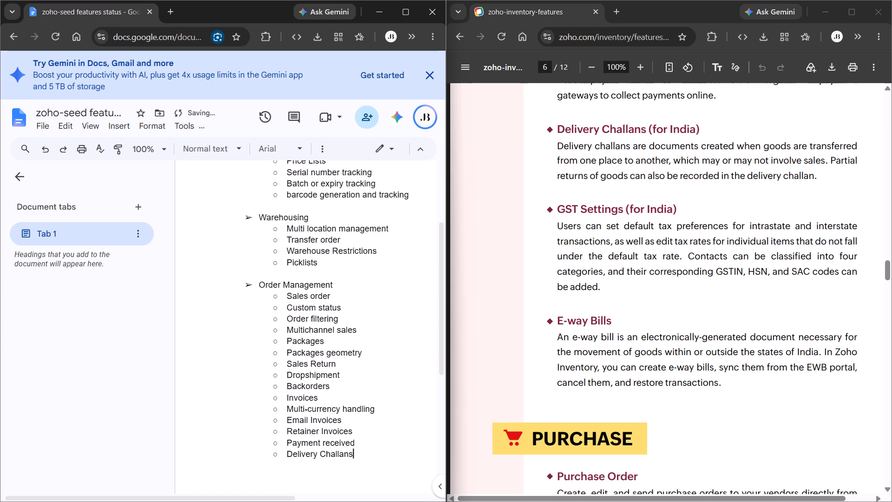
key("space")
type("()")
key("Left")
type("for")
key("space")
type("India")
key("Right")
key("Return")
Add the sub-bullet "GST setting (for India)" below Delivery Challans in the Order Management list.
type("GST setting")
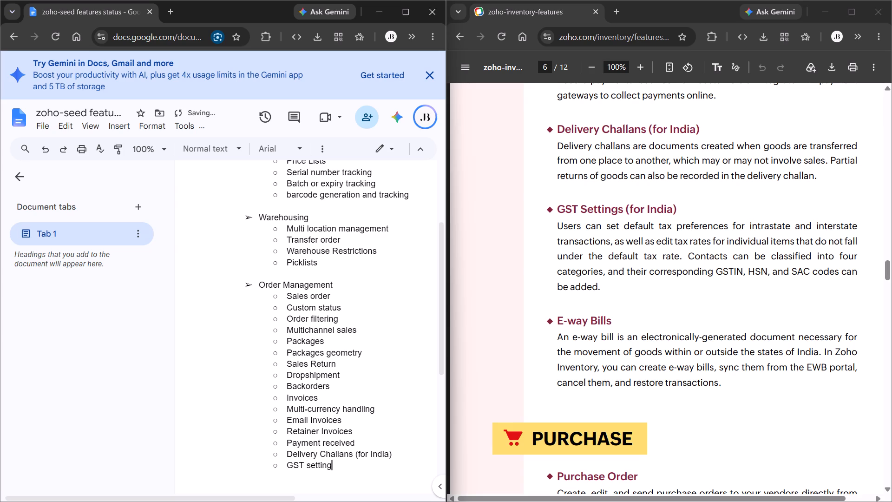
key("space")
type("()")
key("Left")
type("for India")
key("Right")
key("Return")
Add the sub-bullet "E-way bills" below GST setting in the Order Management list.
type("E-q")
key("BackSpace")
type("way b")
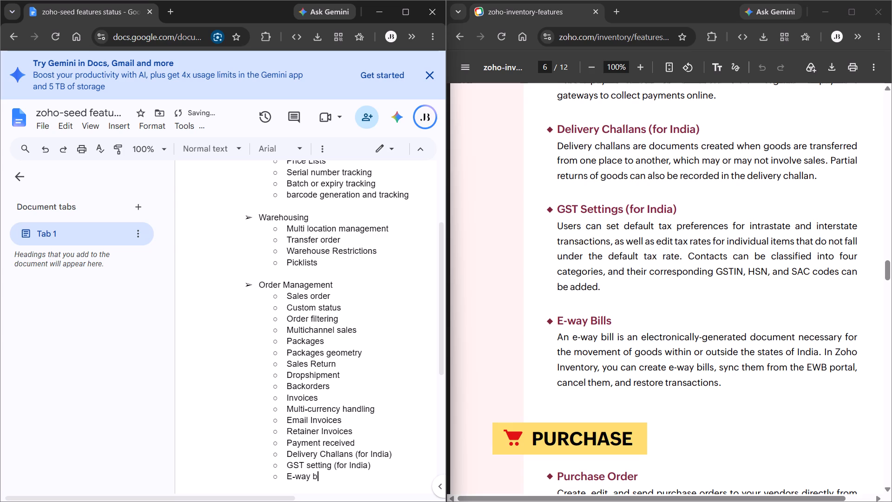
key("BackSpace")
type("bills")
key("Return")
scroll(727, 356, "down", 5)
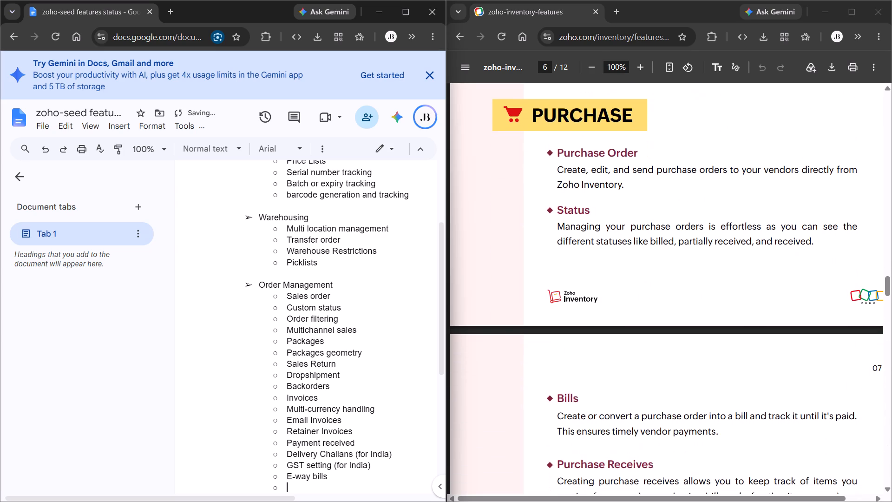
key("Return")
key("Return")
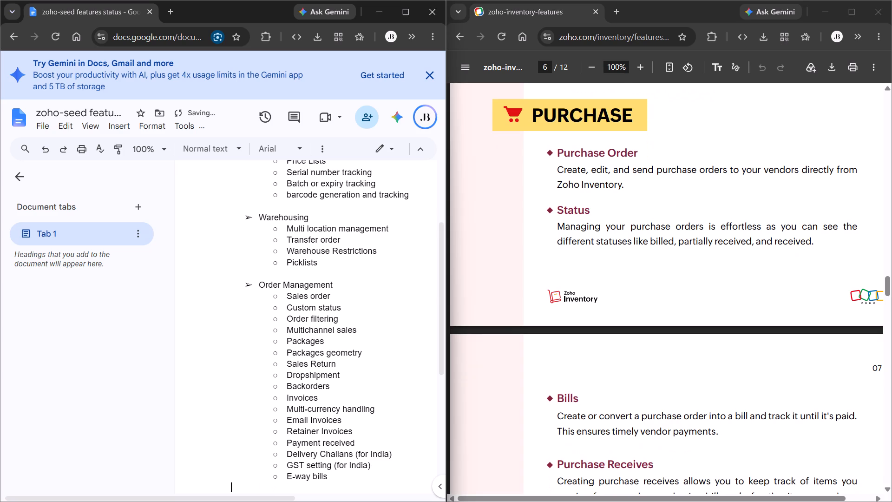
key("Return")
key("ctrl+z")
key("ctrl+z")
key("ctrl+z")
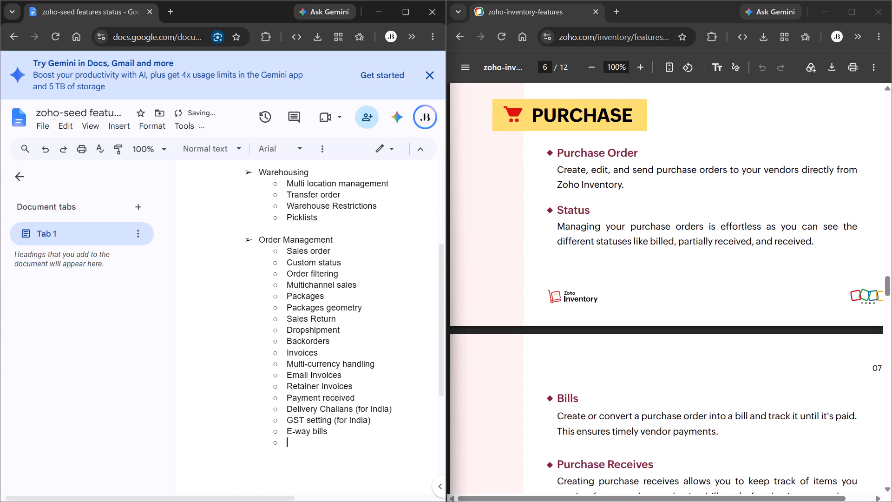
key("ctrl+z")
Add a top-level bullet "Purchases" after the Order Management list, separated from E-way bills by a blank line.
key("Return")
key("Return")
key("Left")
key("Left")
key("Right")
key("Return")
key("BackSpace")
key("Down")
type("Purchases")
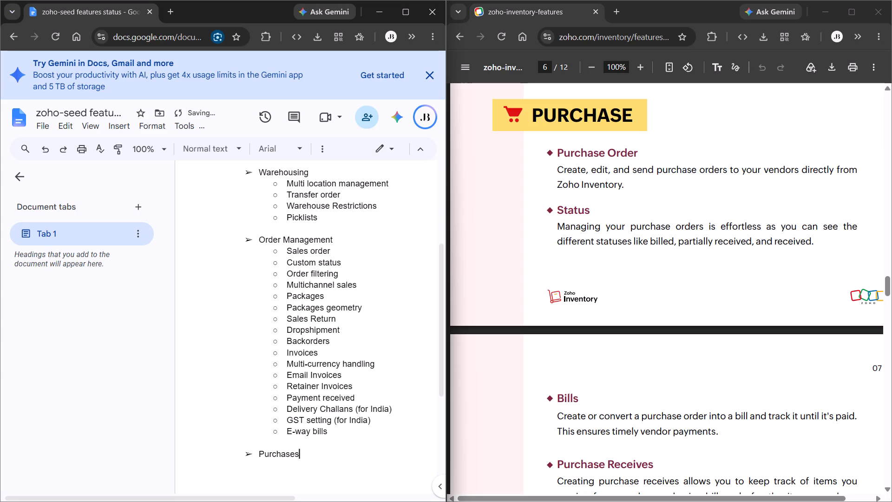
Add "Purchase order" as the first sub-bullet under Purchases.
key("Return")
key("Tab")
type("Pruc")
key("BackSpace")
key("BackSpace")
key("BackSpace")
type("urchase order")
key("Return")
Add the sub-bullets "Status" and "Bills" below Purchase order in the Purchases list.
type("sta")
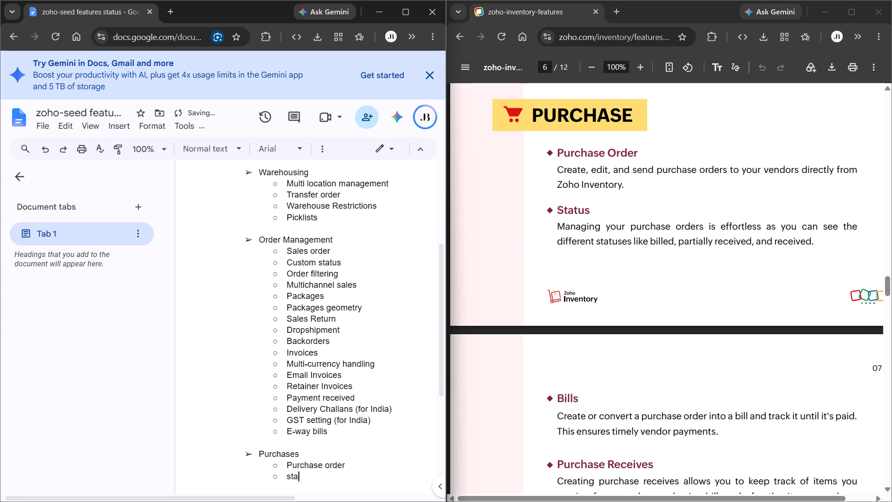
key("BackSpace")
key("BackSpace")
key("BackSpace")
type("Status")
key("shift+Return")
key("ctrl+z")
key("ctrl+y")
key("BackSpace")
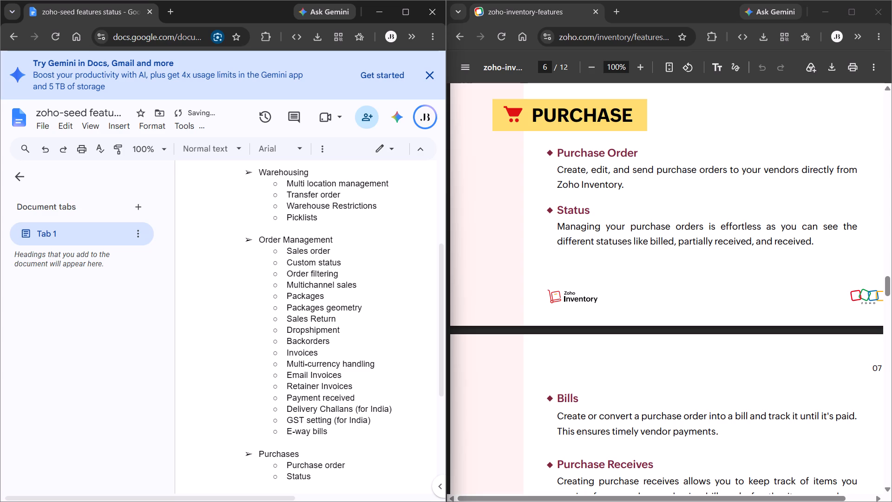
key("Return")
type("Bills")
key("Return")
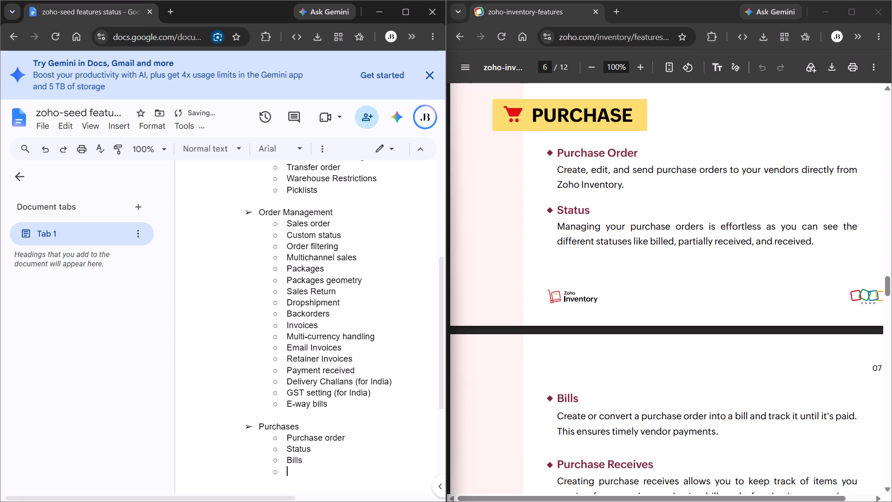
Add the sub-bullet "Purchase Recieves" below Bills in the Purchases list.
scroll(775, 388, "down", 5)
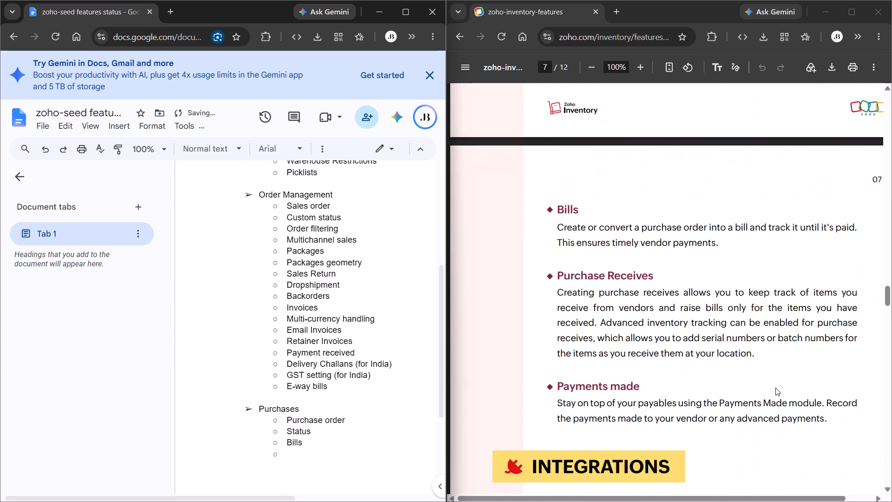
scroll(775, 388, "down", 2)
type("Purchase Rece")
key("BackSpace")
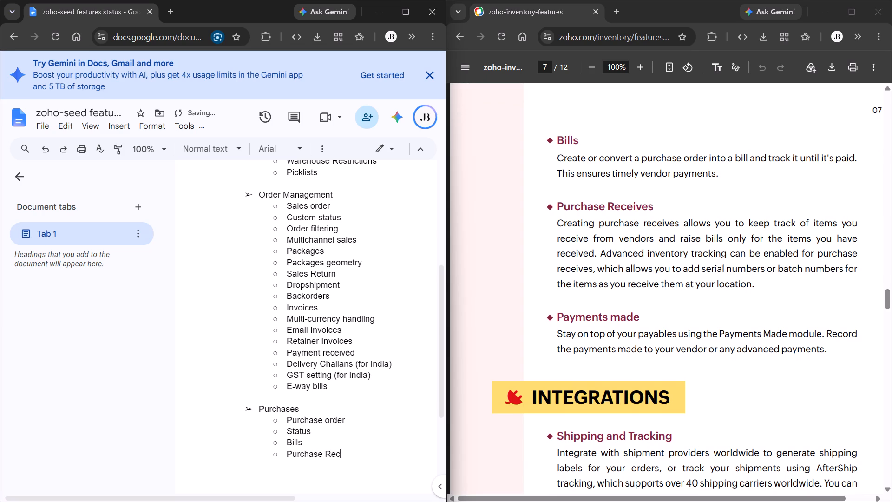
type("ieved")
key("s")
key("BackSpace")
key("BackSpace")
key("s")
Add the sub-bullet "Payments made" to the Purchases list and correct the spelling of the item above to "Purchase Receives".
key("Return")
type("Pay")
key("Up")
key("Right")
key("Right")
key("Right")
key("Right")
key("Right")
key("Right")
key("Right")
key("Right")
key("Right")
key("Right")
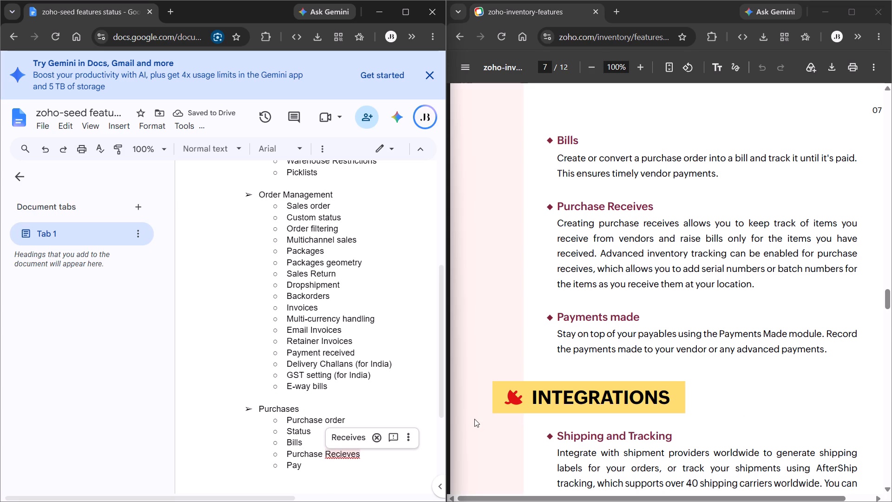
left_click(356, 436)
key("Down")
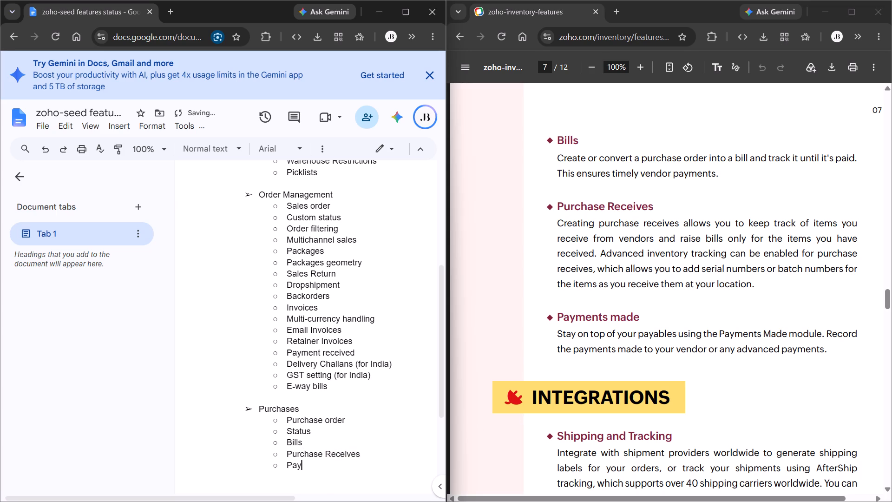
type("ments made")
Add a top-level bullet "Integration" after the Purchases list, separated from Payments made by a blank line.
scroll(592, 399, "down", 6)
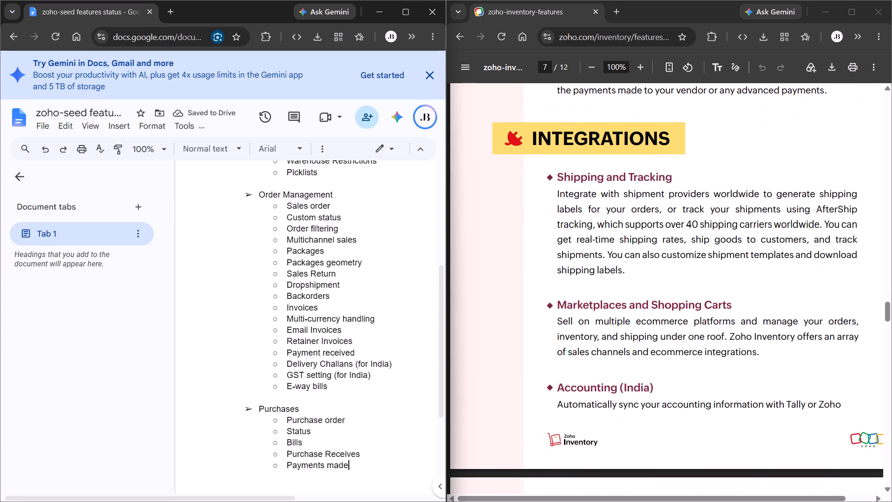
key("Return")
key("Return")
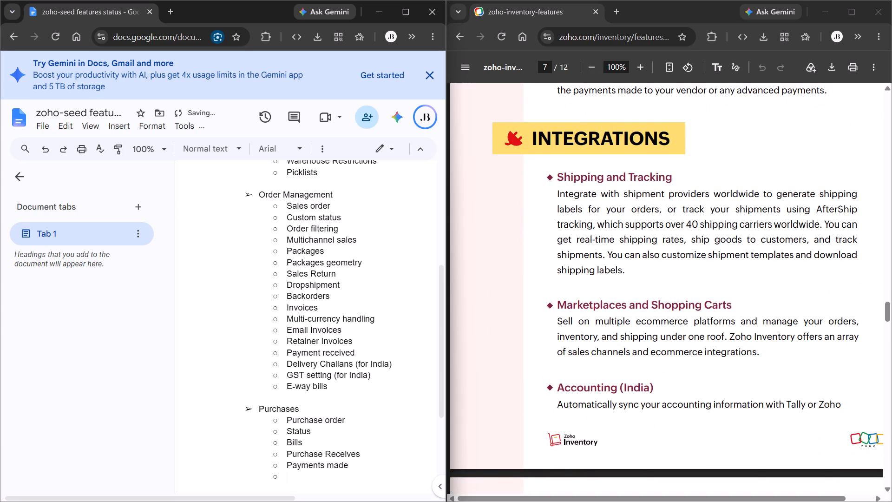
key("Left")
key("Left")
key("Right")
key("Return")
key("BackSpace")
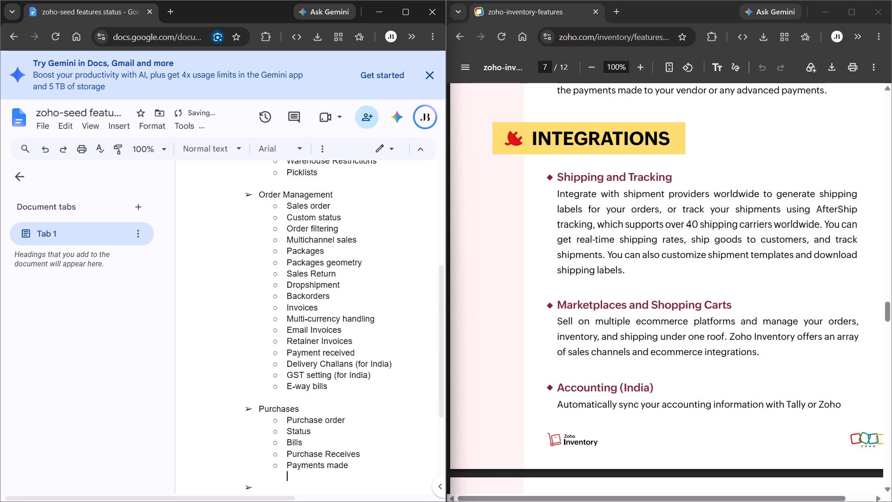
key("Down")
key("Down")
scroll(324, 365, "down", 1)
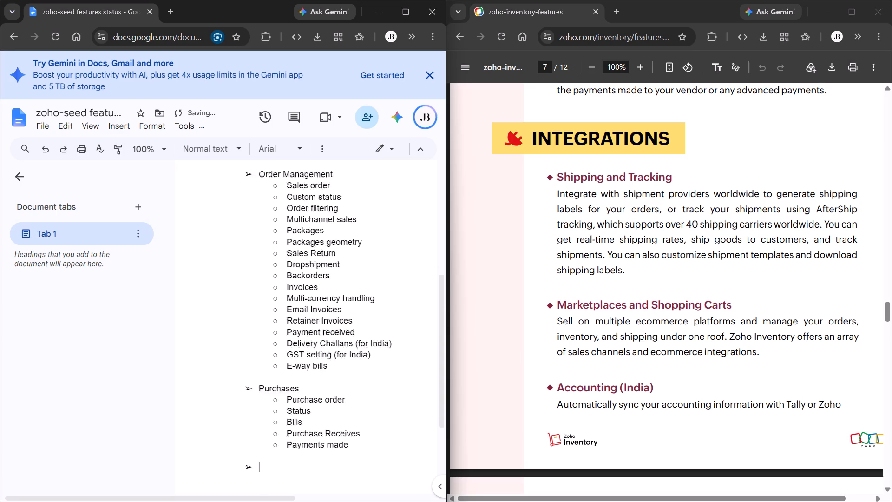
scroll(324, 365, "down", 2)
type("Integ")
type("rati")
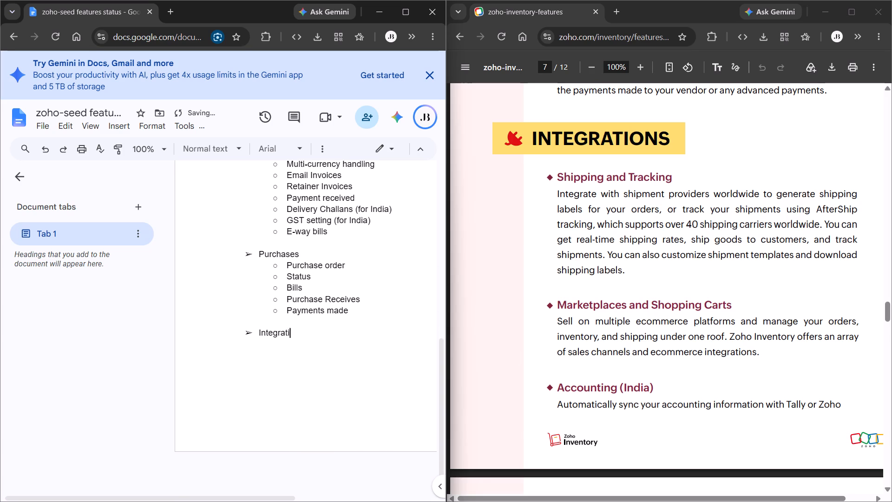
key("BackSpace")
type("ion")
Remove the blank lines directly above the Integration and Purchases top-level bullets.
key("Up")
key("BackSpace")
key("BackSpace")
key("Up")
key("Up")
key("Up")
key("Up")
key("Up")
key("Up")
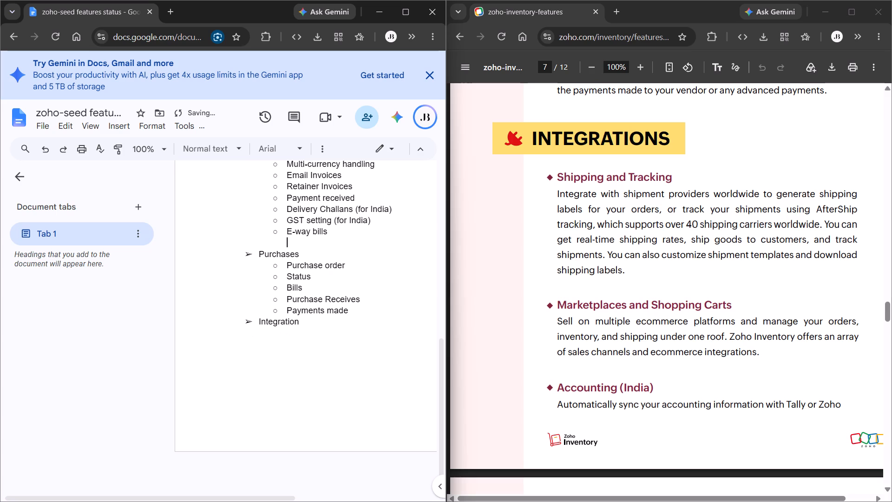
key("BackSpace")
key("BackSpace")
Remove the blank line between Picklists and the Order Management bullet.
key("Up")
key("Up")
key("Up")
key("Up")
key("Up")
key("Up")
key("Up")
key("Up")
key("Up")
key("Up")
key("Up")
key("Up")
key("Up")
key("Up")
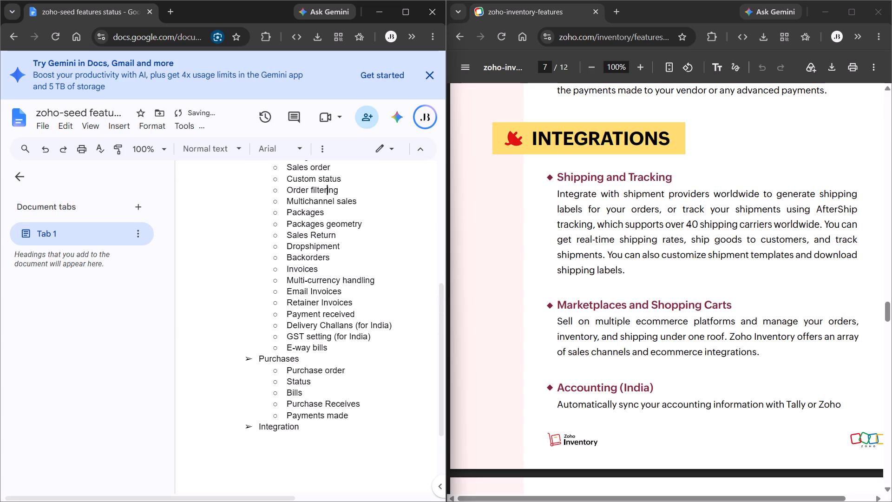
key("Up")
key("Up")
key("Up")
key("Up")
key("Up")
key("Down")
key("BackSpace")
key("BackSpace")
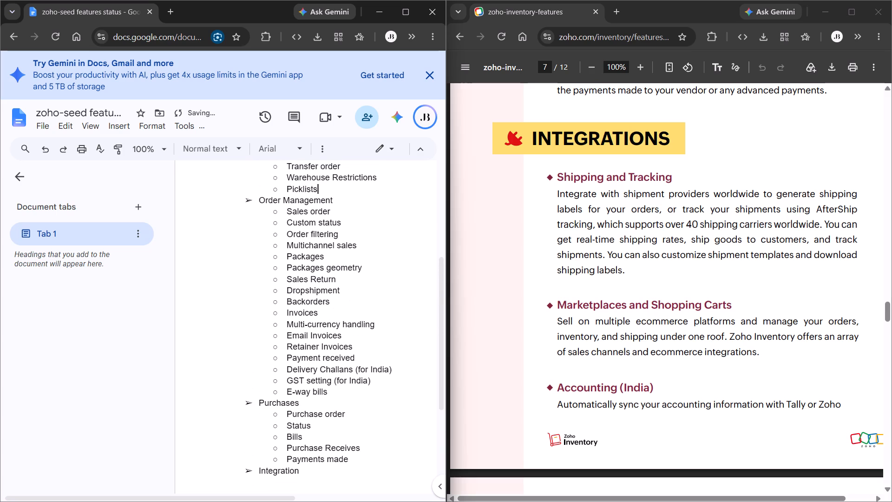
Remove the blank line between barcode generation and tracking and the Warehousing bullet.
key("Up")
key("Up")
key("Up")
key("Up")
key("Up")
key("Up")
key("Up")
key("Up")
key("Up")
key("Down")
key("Down")
key("Down")
key("Down")
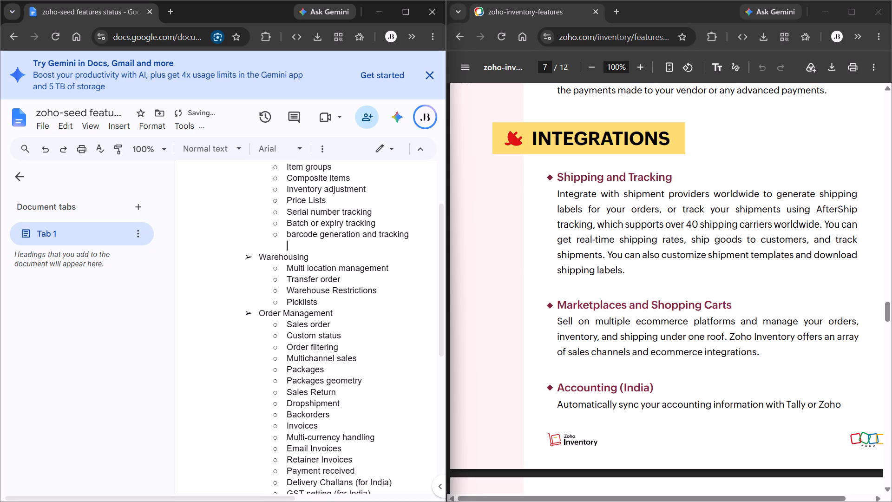
key("BackSpace")
key("BackSpace")
key("ctrl+z")
key("BackSpace")
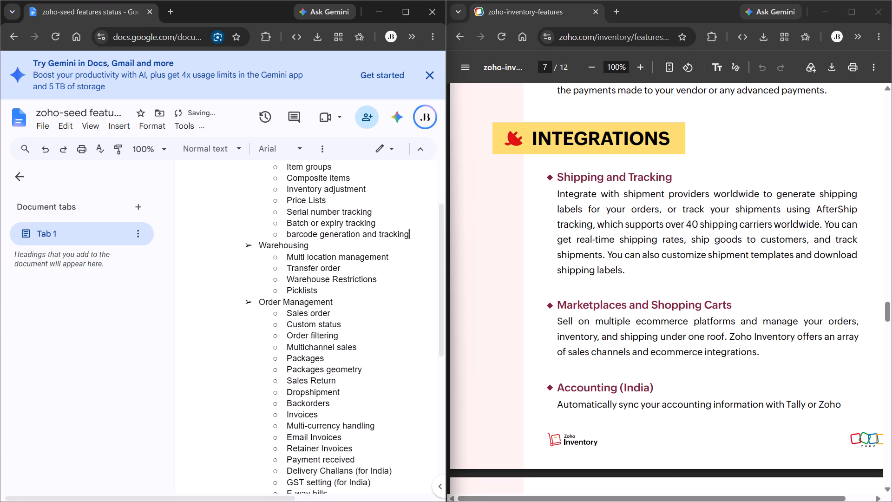
Check the Inventory list up to the start of the document for remaining blank lines.
key("Up")
key("Up")
key("Up")
key("Up")
key("Up")
key("Up")
key("Up")
key("Up")
key("Up")
key("Up")
key("Up")
key("Up")
key("Up")
key("Up")
key("Up")
key("Up")
key("Down")
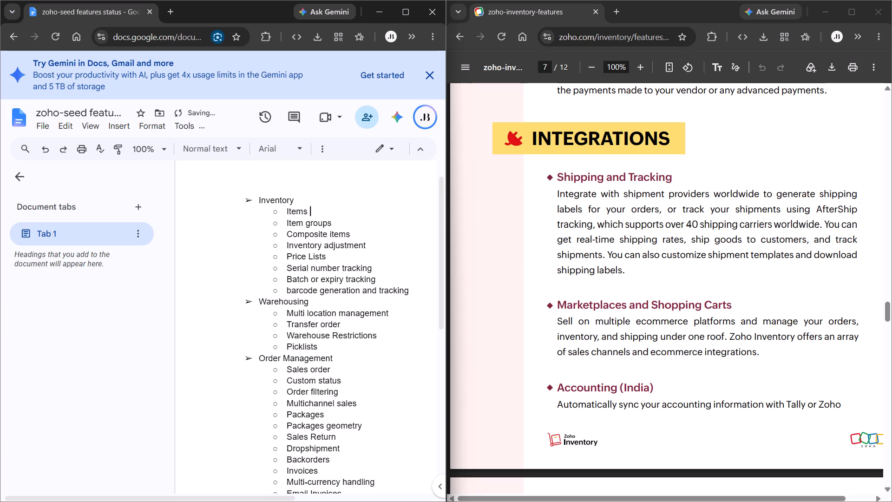
Add "Shipping and tracking" as the first sub-bullet under Integration at the end of the document.
key("ctrl+a")
key("Right")
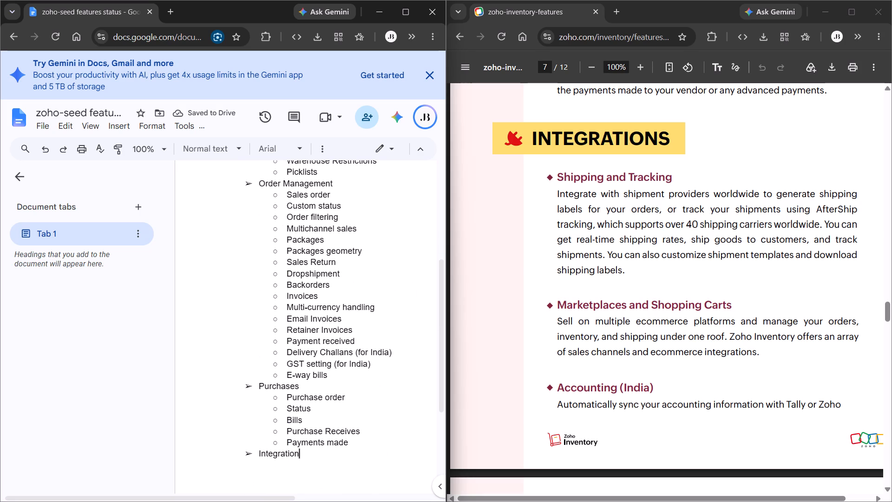
key("Return")
key("Tab")
type("Shipping and tracking")
Add the line "Marketplaces and shopping carts" below Shipping and tracking, followed by the sub-bullet "Accounting".
key("shift+Return")
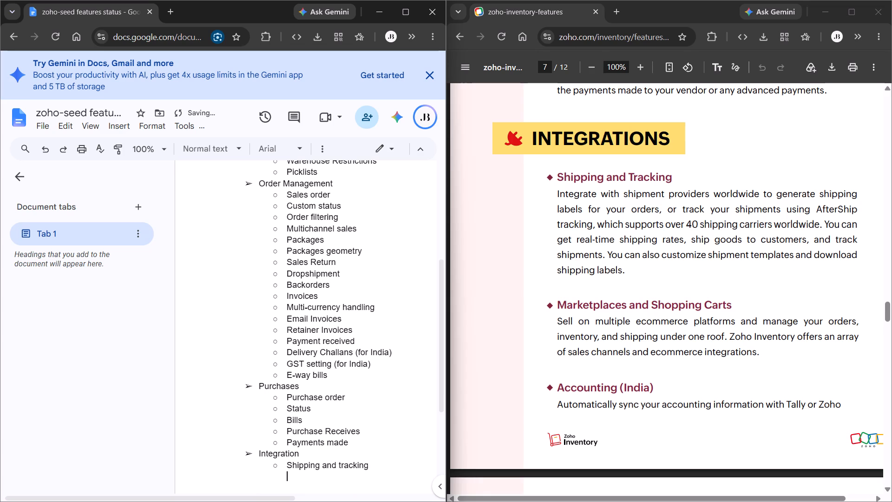
type("Marketplaces and shopping carts")
key("Return")
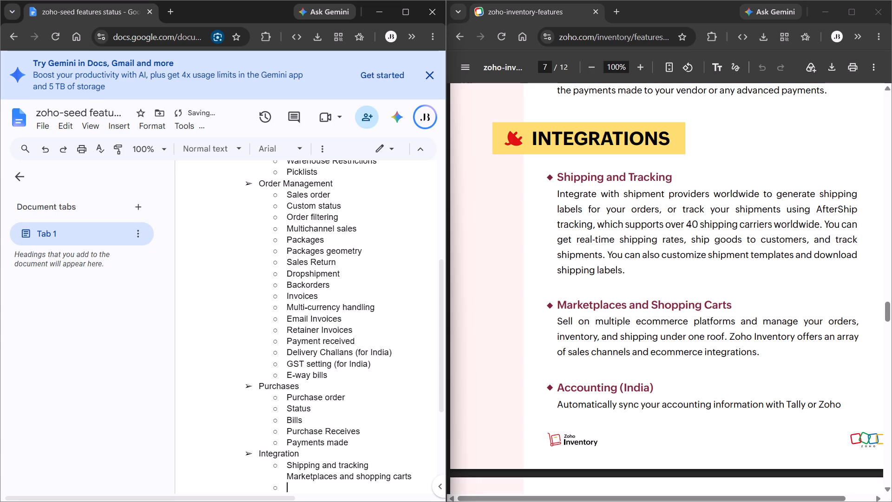
type("Accounting")
Turn the Marketplaces and shopping carts line into its own sub-bullet under Integration.
key("Up")
key("Left")
key("Left")
key("Left")
key("Left")
key("Left")
key("Left")
key("Left")
key("Left")
key("Left")
key("Left")
key("BackSpace")
key("Return")
Append "(India and global)" to the Accounting sub-bullet and start an empty sub-bullet below it.
key("Down")
key("Down")
key("Return")
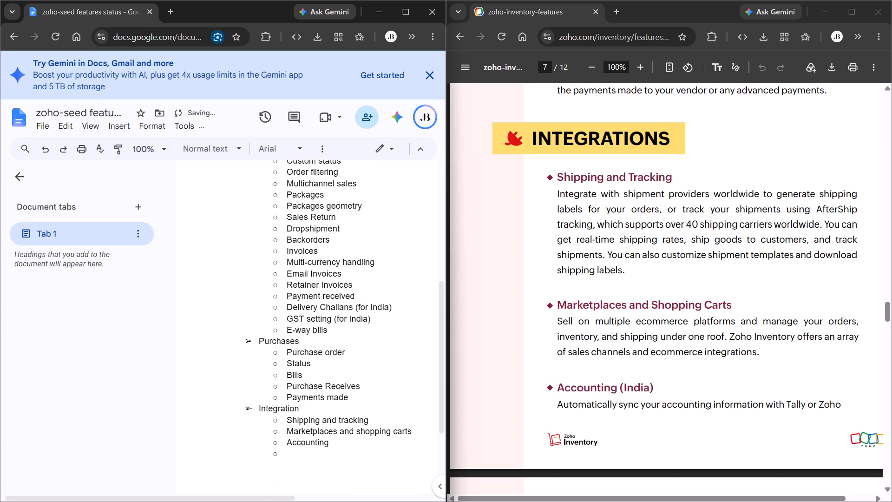
scroll(545, 357, "down", 8)
left_click(352, 441)
key("space")
type("()")
key("Left")
type("India and")
key("space")
type("Go")
key("BackSpace")
key("BackSpace")
type("global")
key("Down")
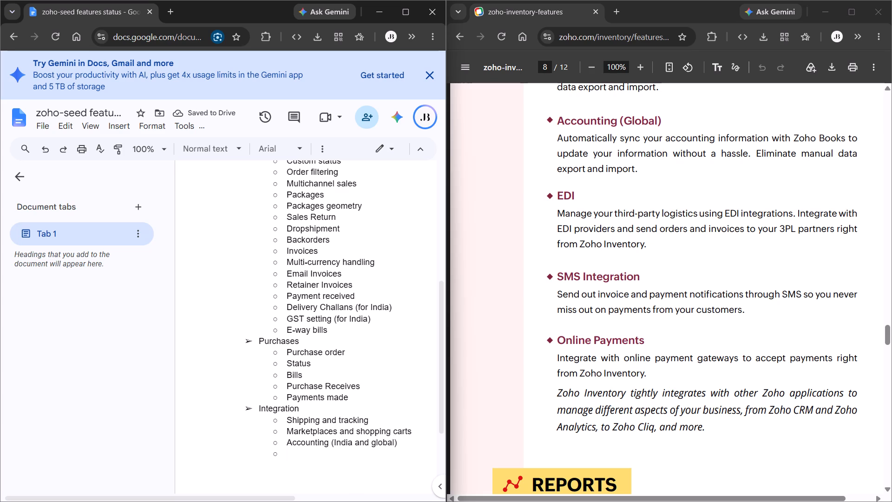
Add the sub-bullets "EDI", "SMS Integration" and "Online payments" below Accounting in the Integration list.
type("EDI")
key("Return")
type("SMS Integration")
key("Return")
type("Online payments")
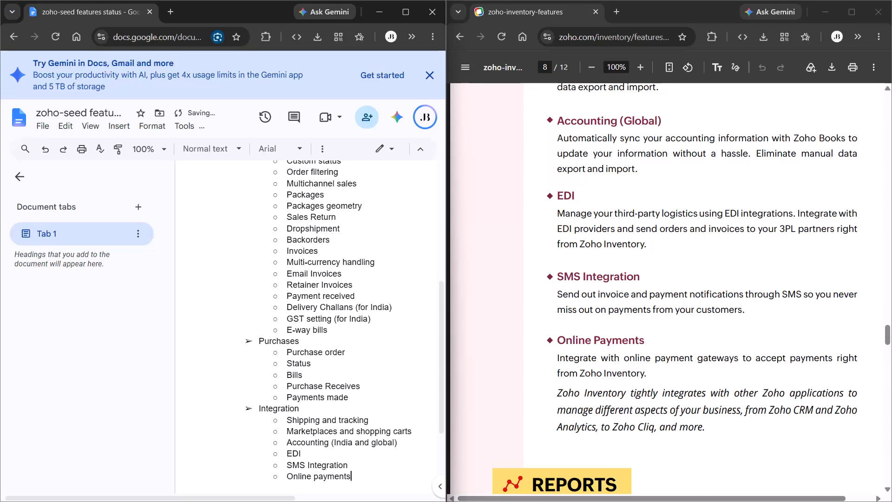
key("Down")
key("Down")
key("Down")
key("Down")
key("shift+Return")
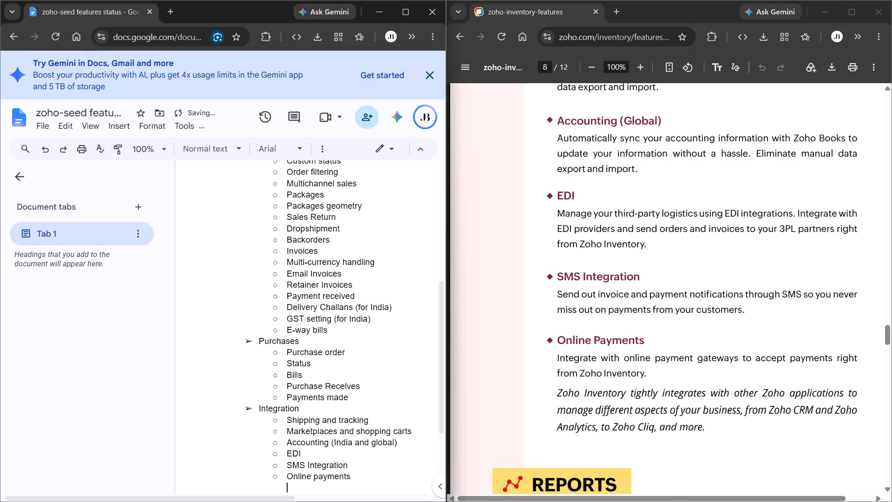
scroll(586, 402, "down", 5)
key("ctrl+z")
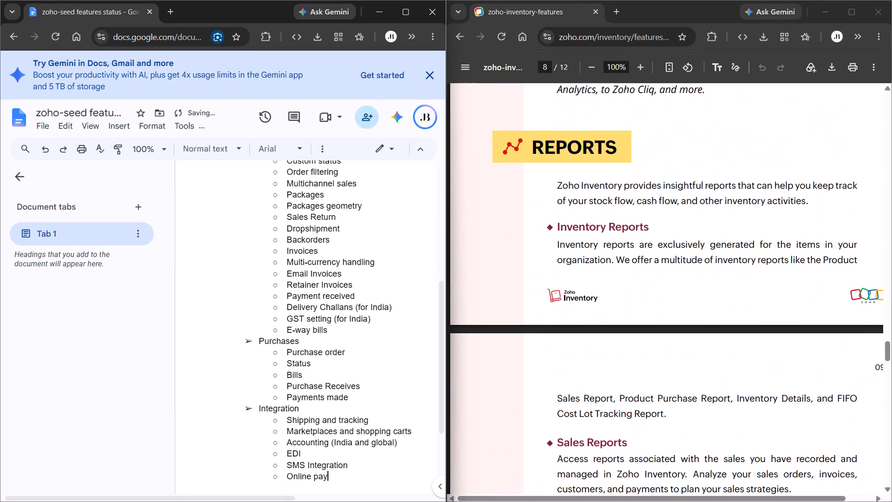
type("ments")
Add the top-level bullet "Reports" below the Integration list's Online payments sub-bullet.
key("Return")
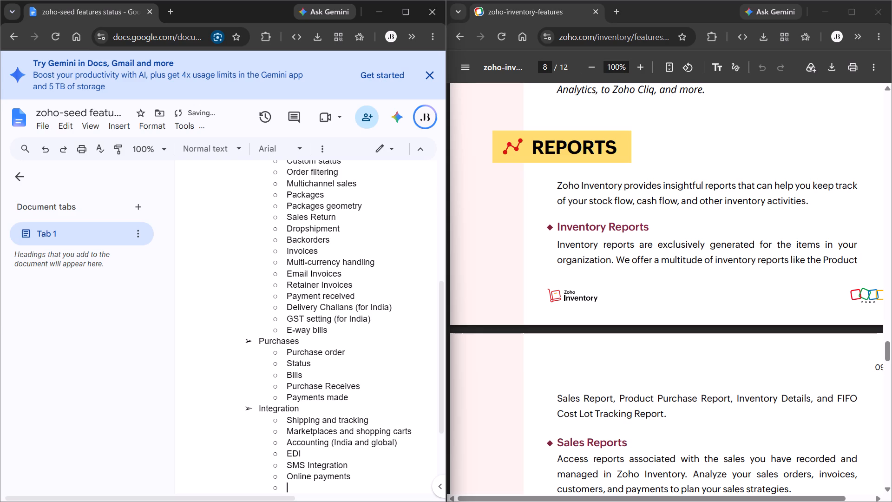
key("shift+Tab")
type("Respo")
key("BackSpace")
key("BackSpace")
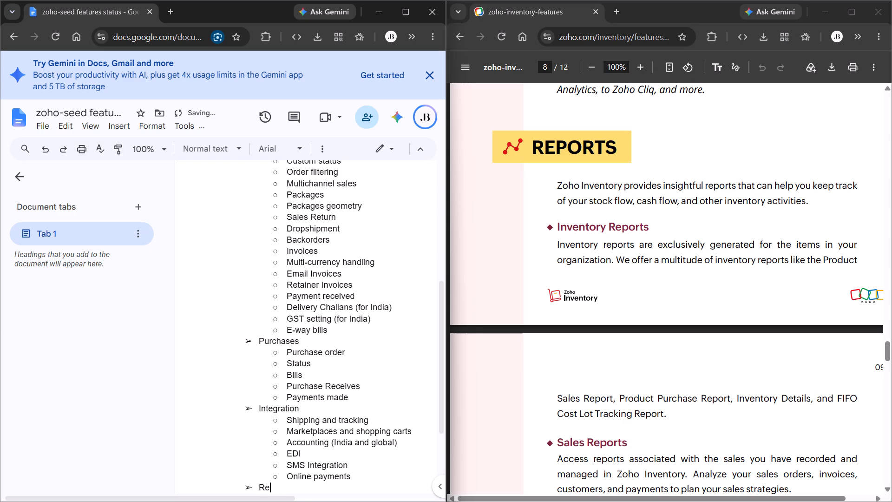
key("BackSpace")
type("ports")
Add the first sub-bullet, "Inventory Reports", under the Reports bullet.
key("Return")
key("Tab")
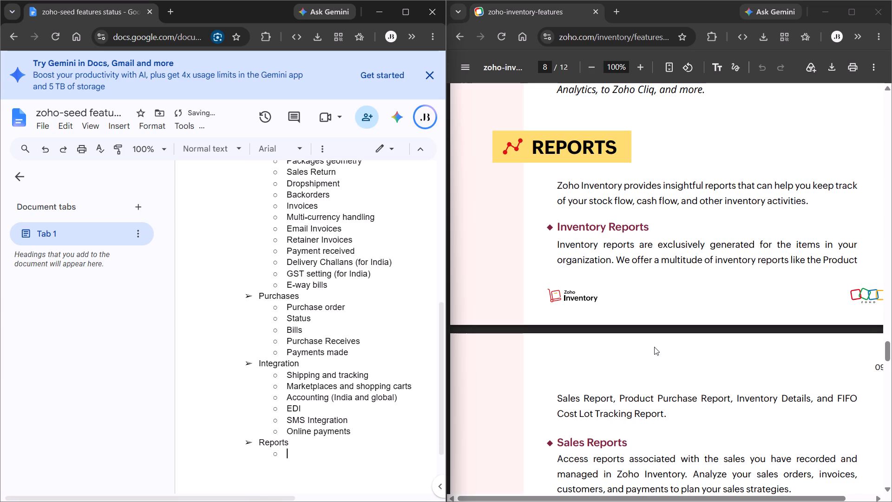
scroll(654, 347, "down", 3)
type("Inventory Reposrts")
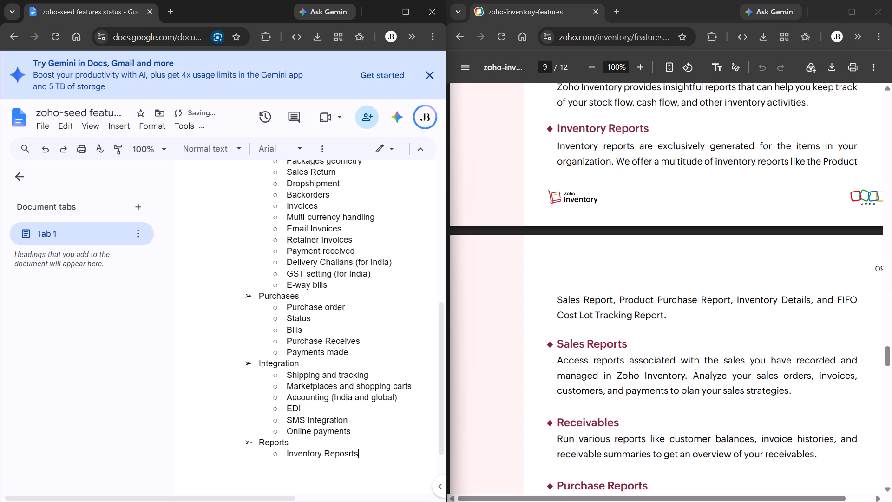
key("BackSpace")
key("BackSpace")
key("BackSpace")
key("BackSpace")
type("rts")
Add the sub-bullet "Sales Reports" below Inventory Reports in the Reports list.
key("Return")
type("Sales Respo")
key("BackSpace")
key("BackSpace")
key("BackSpace")
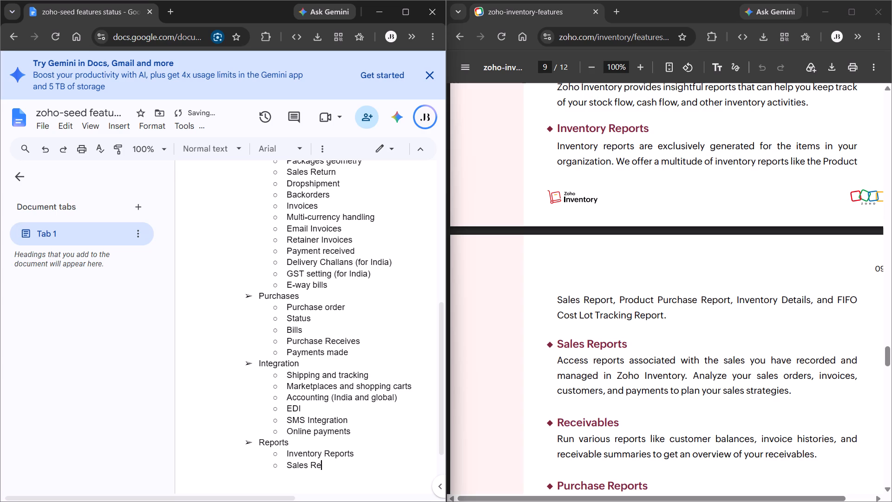
type("ports")
Add the sub-bullets "Receivables" and "Purchase Reports" below Sales Reports, correcting the spelling of Receivables.
key("Return")
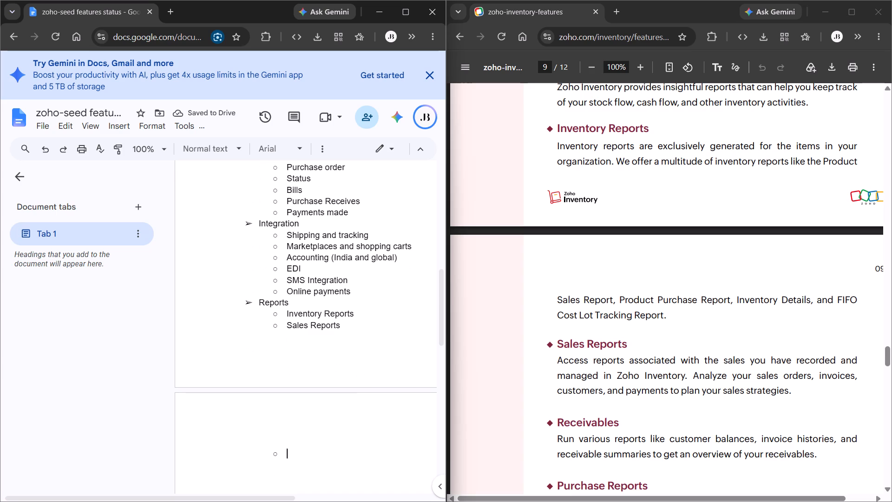
type("Recie")
type("vables")
key("Return")
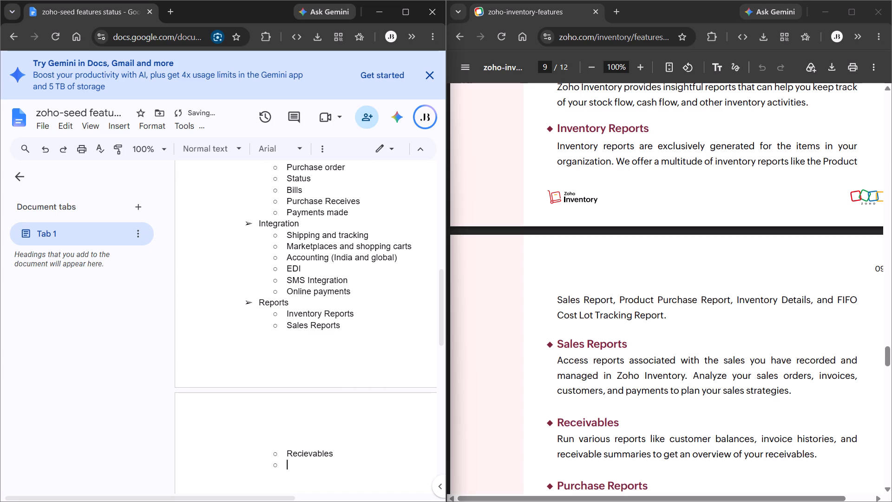
type("Purchs")
left_click(296, 457)
left_click(317, 441)
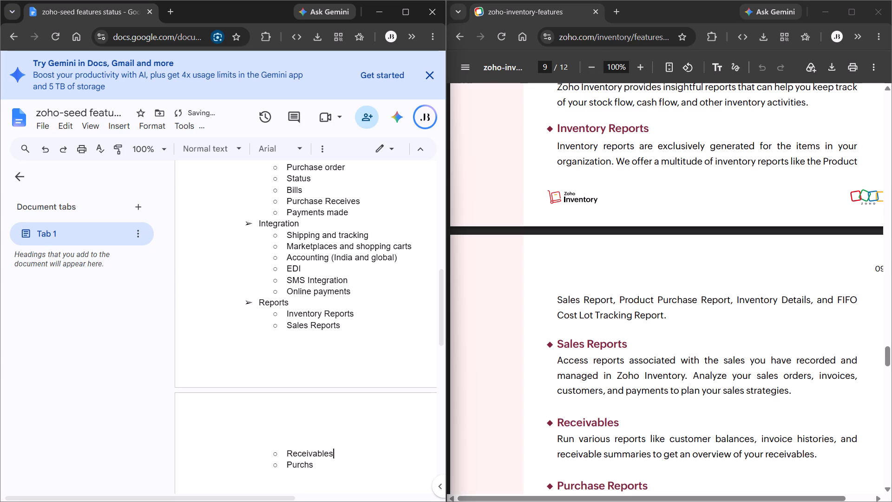
left_click(328, 466)
key("BackSpace")
type("ase")
key("space")
type("Repos")
key("BackSpace")
type("rts")
Review the PDF's Purchase, Integrations and Reports sections to locate the feature that follows Purchase Reports.
scroll(649, 342, "down", 6)
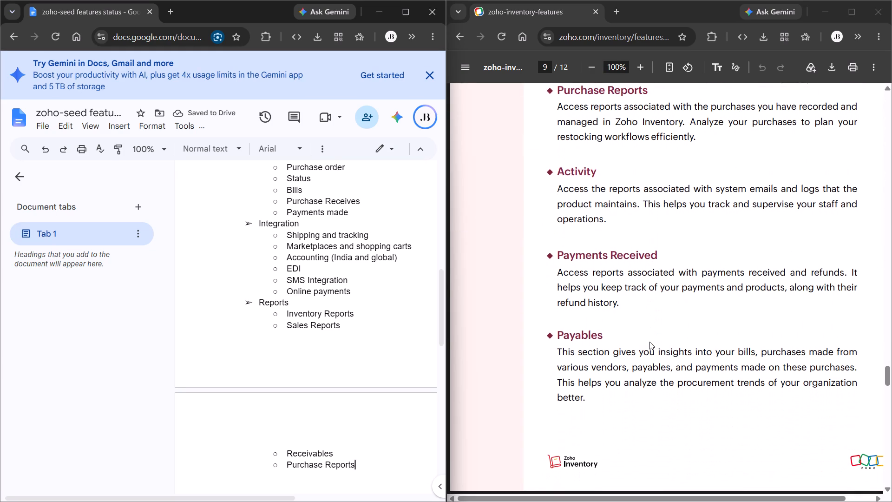
scroll(649, 342, "down", 8)
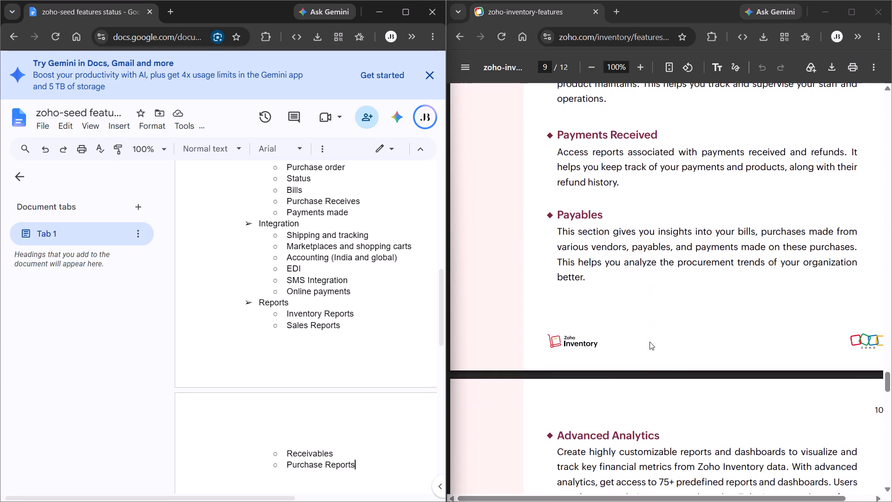
scroll(649, 342, "down", 2)
scroll(649, 342, "up", 6)
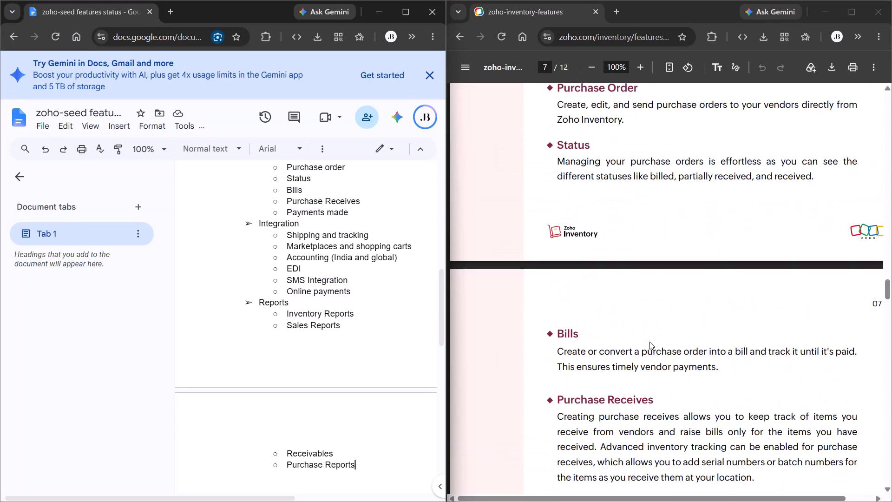
scroll(649, 342, "down", 1)
scroll(649, 342, "up", 1)
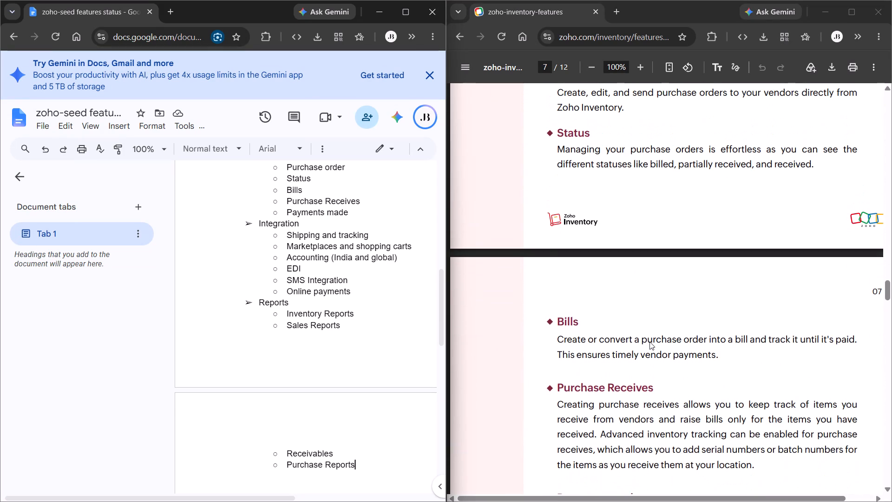
scroll(649, 342, "up", 2)
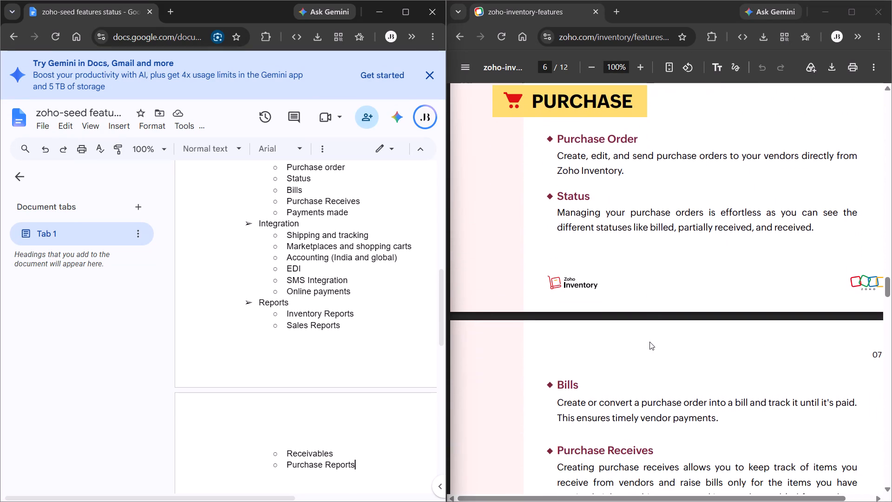
scroll(649, 342, "down", 2)
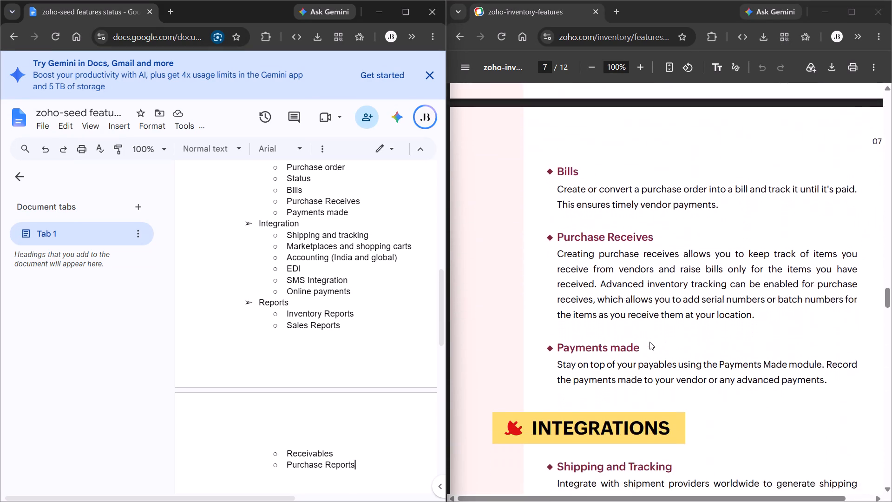
scroll(649, 342, "down", 9)
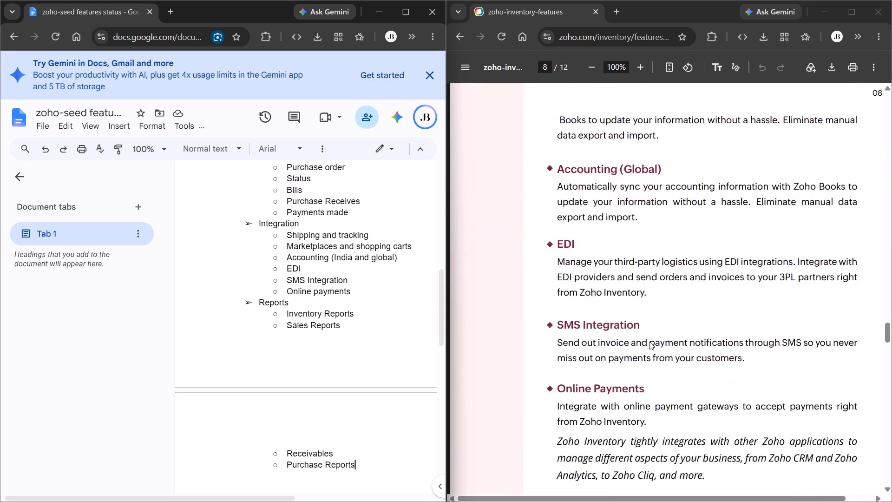
scroll(649, 342, "down", 5)
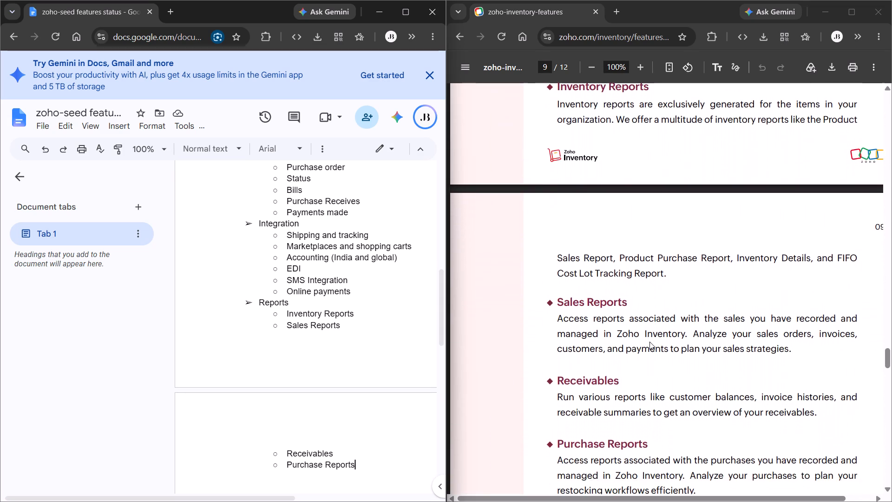
scroll(649, 342, "down", 5)
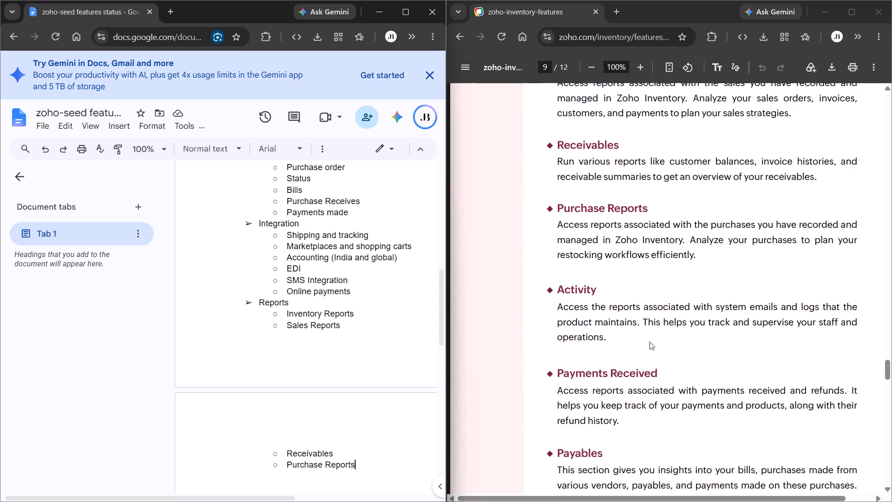
scroll(649, 342, "down", 1)
Add the sub-bullet "Activity" below Purchase Reports in the Reports list.
key("Return")
type("Activity")
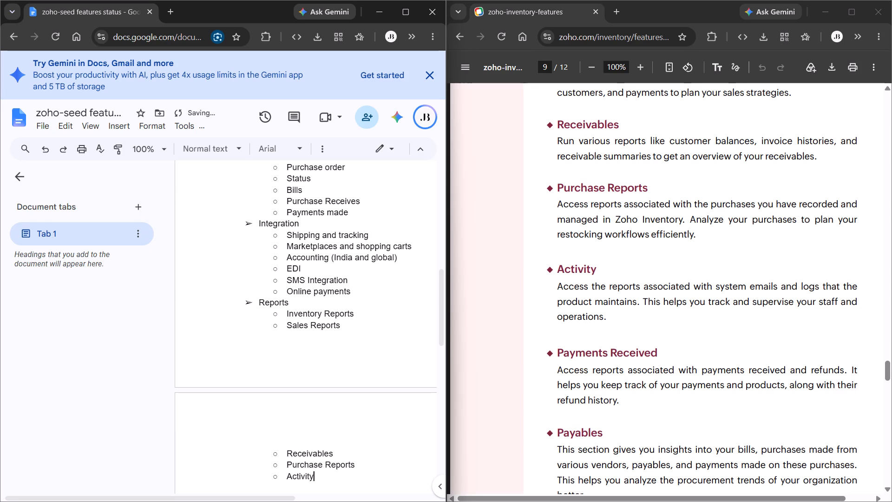
Add the sub-bullet "Payments received" below Activity and start an empty sub-bullet under it.
key("Return")
key("shift+r")
key("BackSpace")
type("Payments")
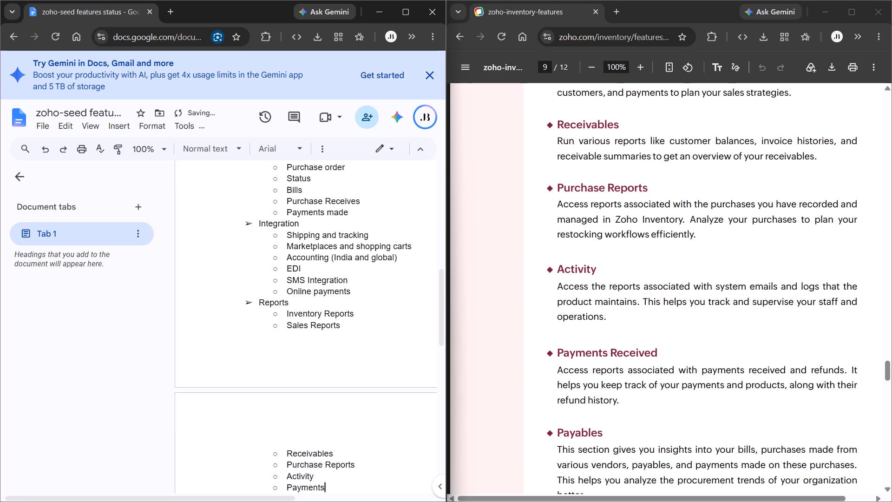
key("space")
type("R")
key("BackSpace")
type("reviv")
key("BackSpace")
key("BackSpace")
key("BackSpace")
key("v")
key("BackSpace")
type("cied")
key("BackSpace")
type("ved")
key("Return")
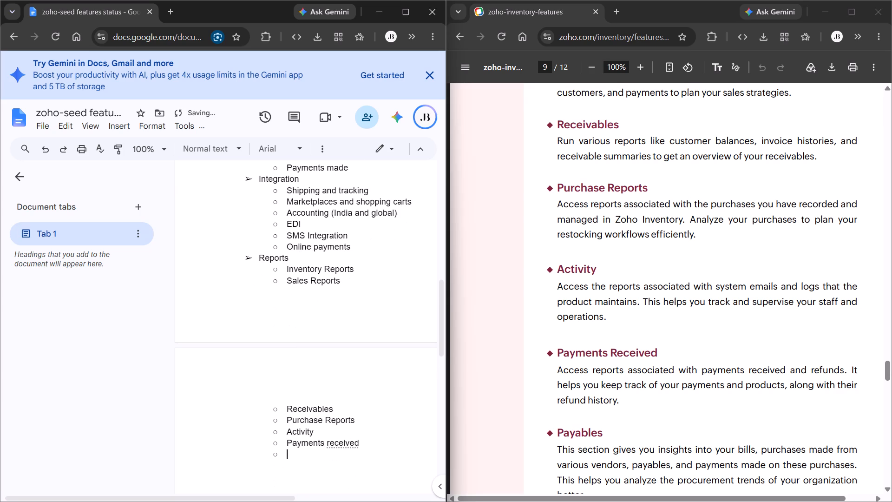
Revert the automatic spelling correction in the "Payments received" sub-bullet, restoring the spelling "recieved".
scroll(664, 360, "down", 3)
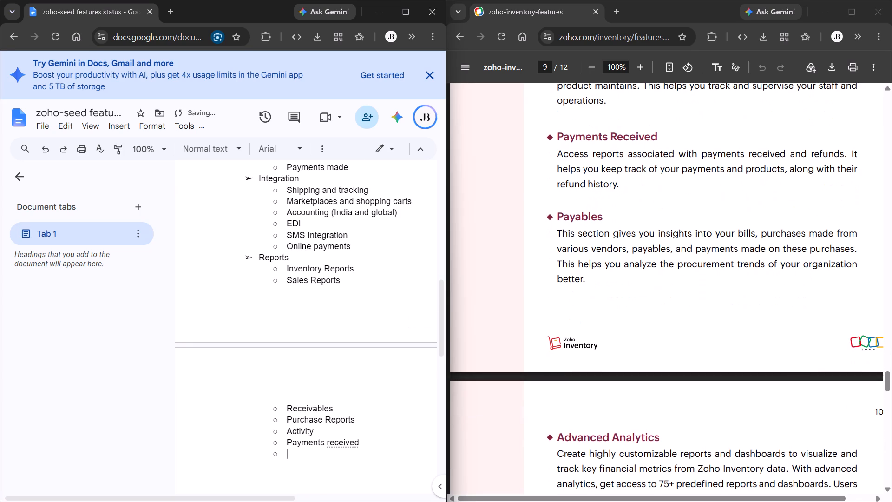
left_click(344, 449)
left_click(343, 440)
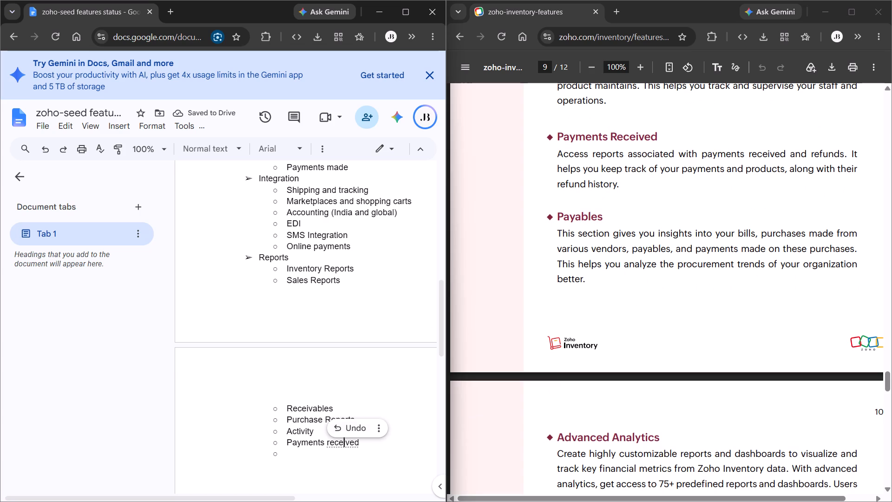
left_click(355, 445)
left_click(340, 445)
left_click(351, 431)
Add the sub-bullets "Payables" and "Advanced analytics" at the end of the Reports list.
left_click(359, 450)
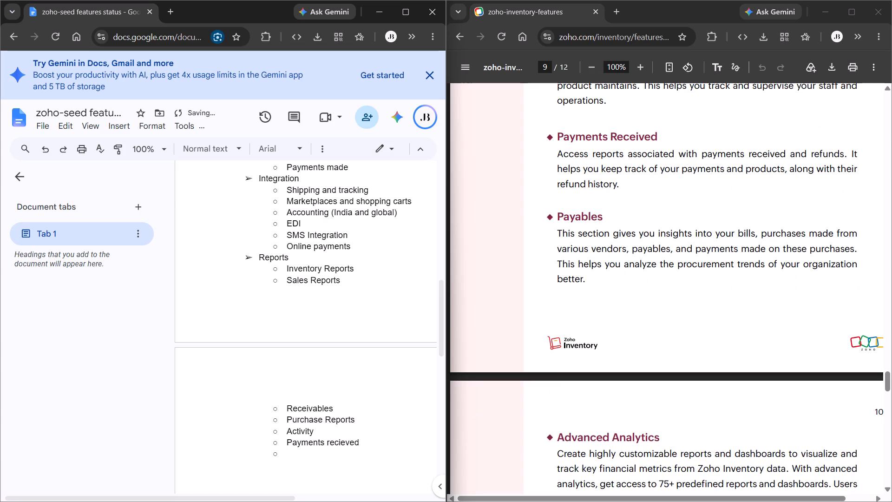
type("Payables")
key("Return")
scroll(601, 398, "down", 6)
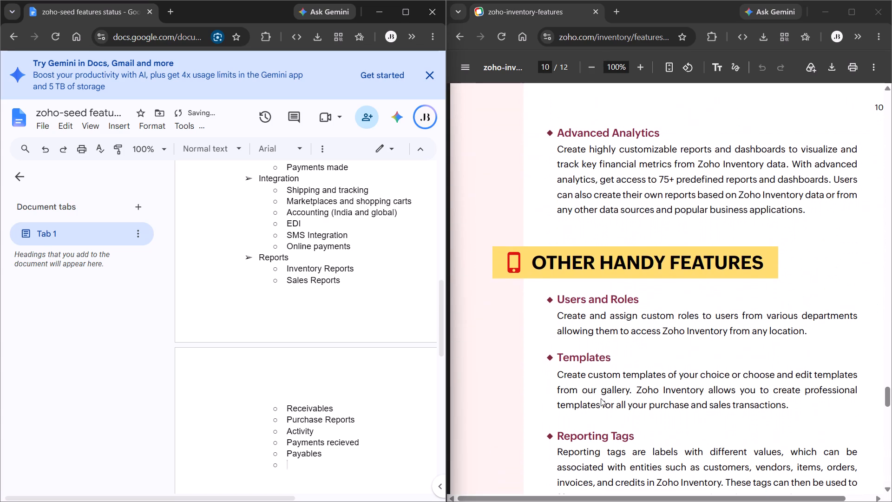
type("Advanced analyti")
type("cs")
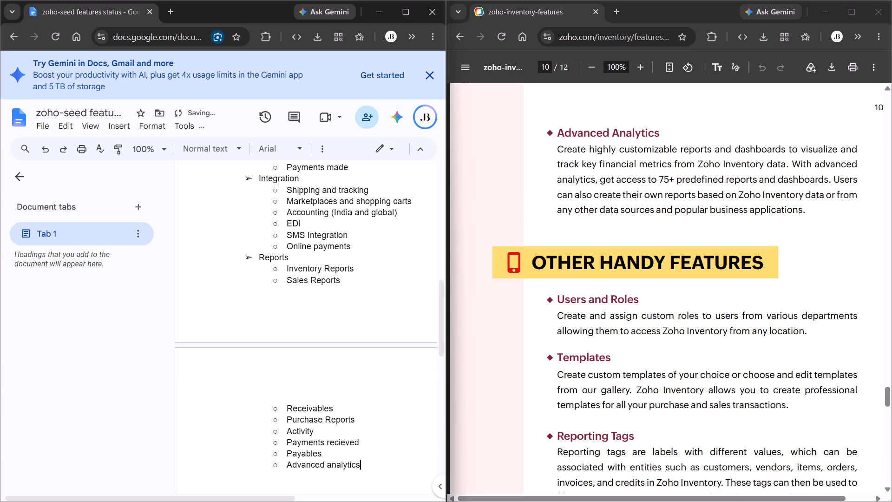
Add the section-level bullet "Other handy features" after the Reports list.
key("Return")
key("shift+Tab")
scroll(648, 299, "down", 4)
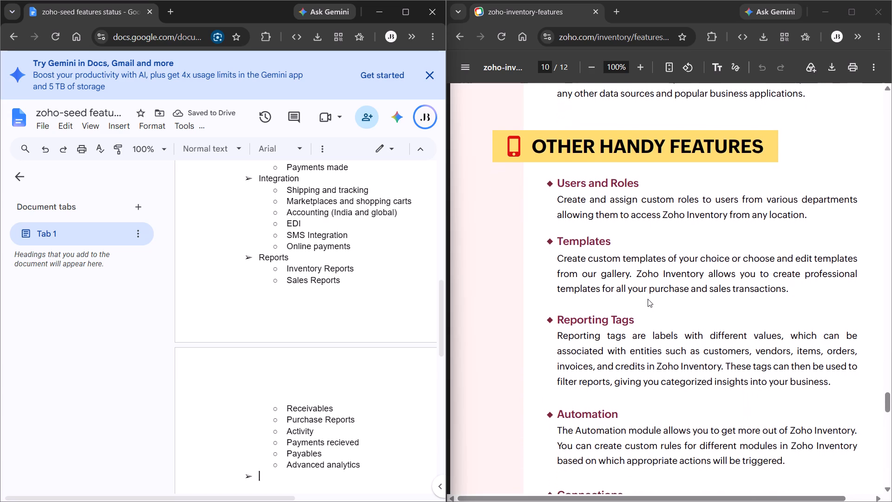
scroll(648, 299, "down", 2)
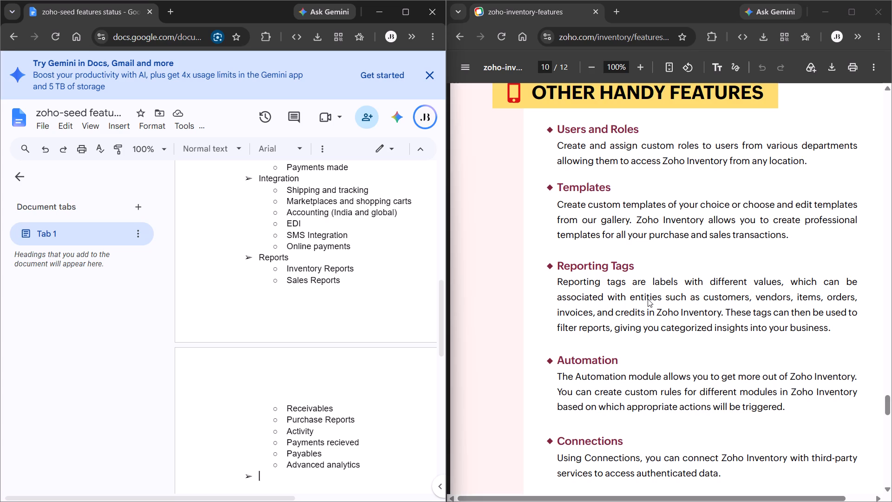
type("Other han")
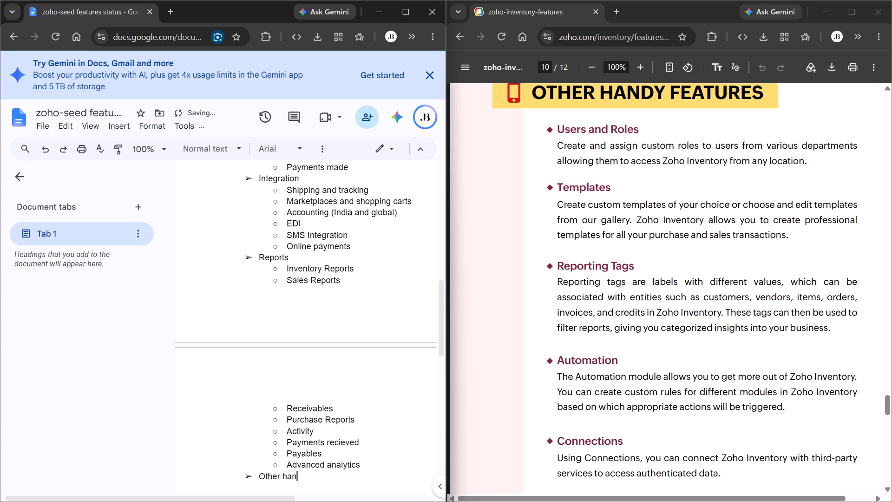
type("dy features")
Add the nested sub-bullet "Users and roles" under Other handy features.
key("Return")
key("Tab")
type("Users and rl")
key("BackSpace")
type("oles")
Add the sub-bullet "Templates" below Users and roles, correcting its spelling and capitalizing its first letter.
key("Return")
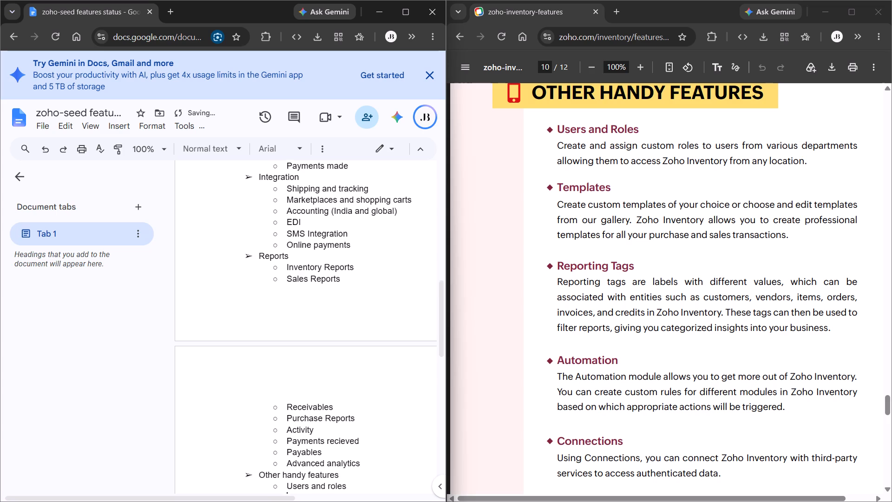
type("templete")
key("BackSpace")
key("BackSpace")
key("BackSpace")
type("ates")
key("Return")
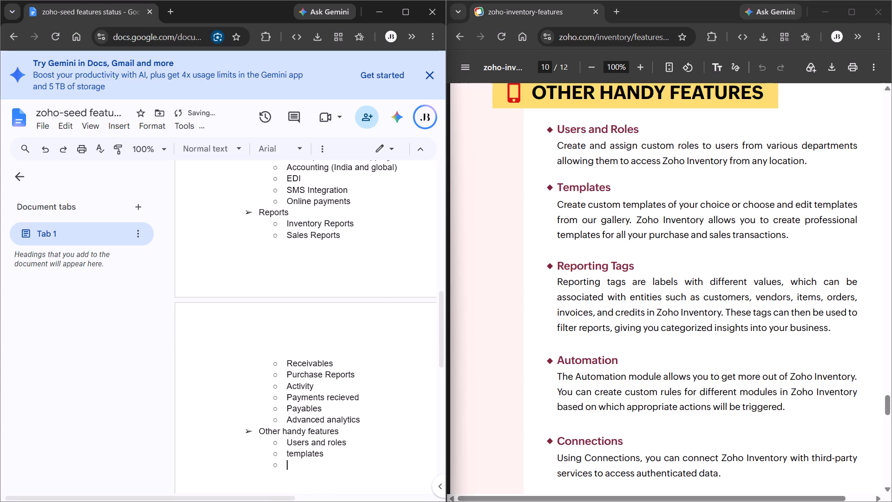
key("Up")
key("Right")
key("BackSpace")
key("shift+t")
Add the sub-bullet "Reporting Tags" below Templates, without a stray line break after it.
key("Down")
type("Repo")
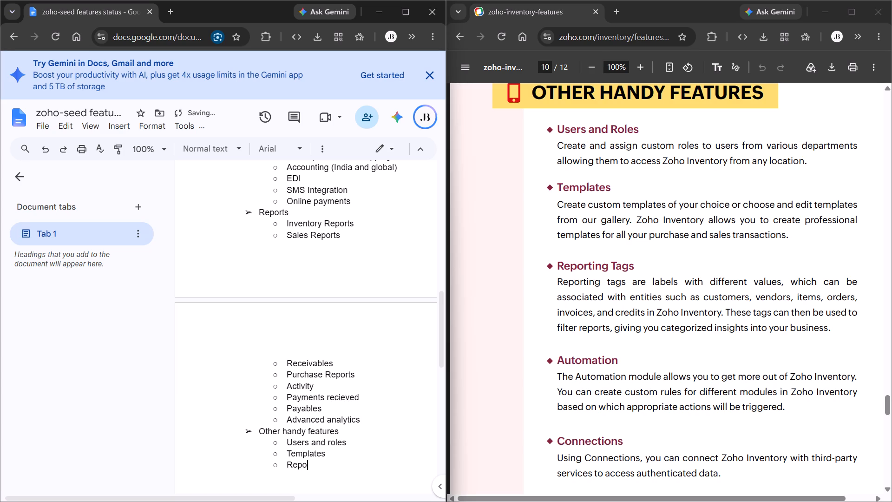
type("rting")
key("space")
type("Tags")
key("shift+Return")
scroll(707, 314, "down", 3)
key("ctrl+z")
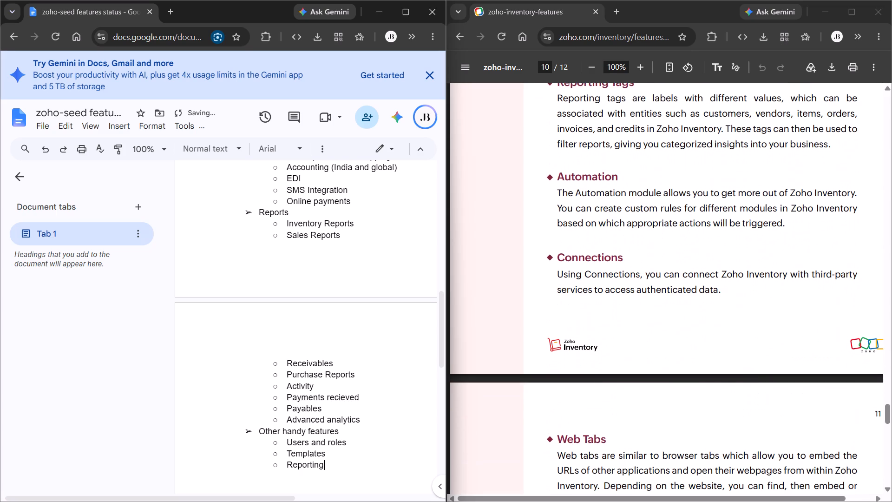
type("Tags")
key("Left")
key("Left")
key("Left")
key("Left")
key("space")
Make the T of "Tags" lowercase so that the sub-bullet reads "Reporting tags".
key("Right")
key("bracketright")
key("BackSpace")
key("t")
key("BackSpace")
key("BackSpace")
key("t")
key("Right")
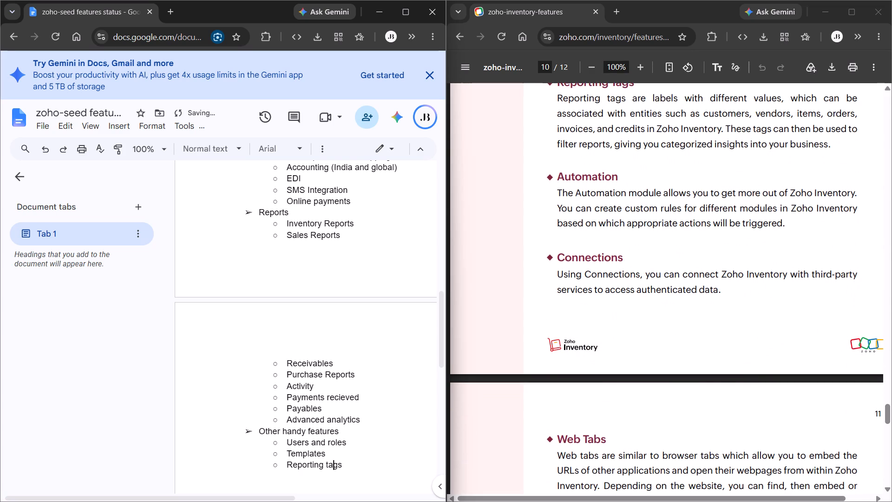
key("Right")
key("Right")
Add the sub-bullets "Automation", "Connections" and "Web Tabs" below Reporting tags.
key("Return")
key("a")
key("BackSpace")
type("Automation")
key("Return")
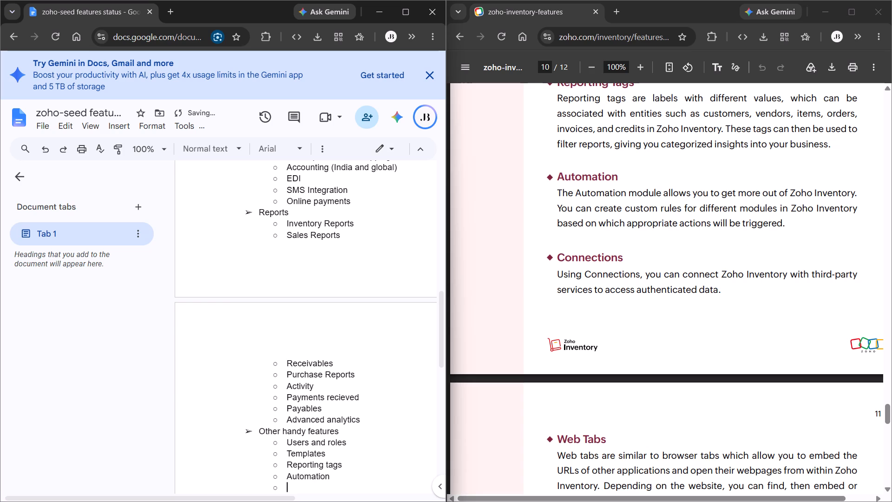
type("Connections")
key("Return")
type("Web Tabs")
Add the sub-bullet "Customer Portal" below Web Tabs, following the order of features in the PDF.
key("Return")
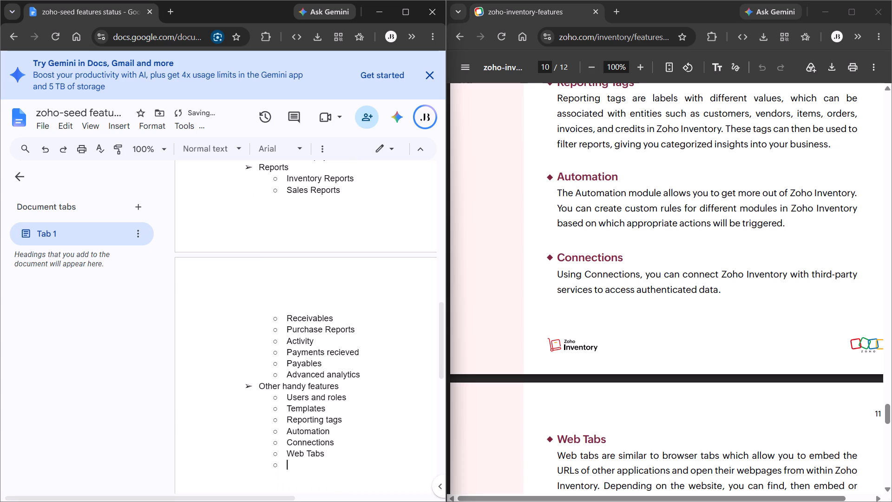
scroll(779, 348, "down", 2)
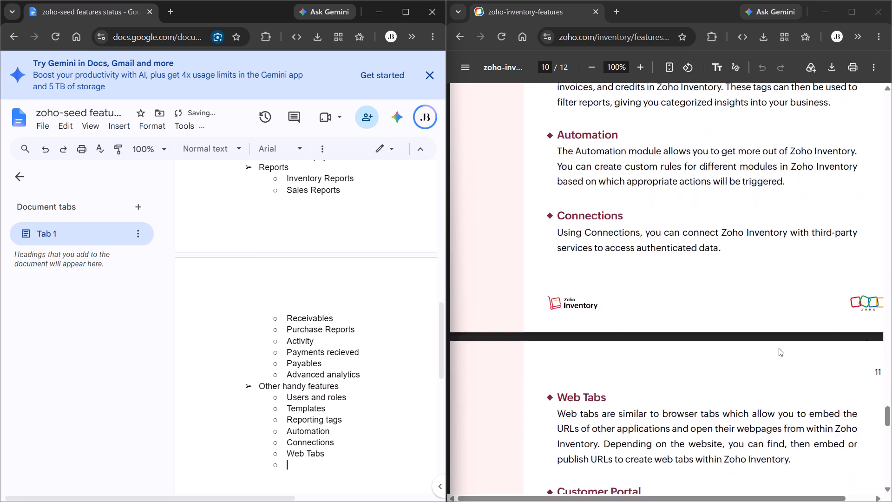
scroll(779, 348, "down", 5)
type("Customer")
key("space")
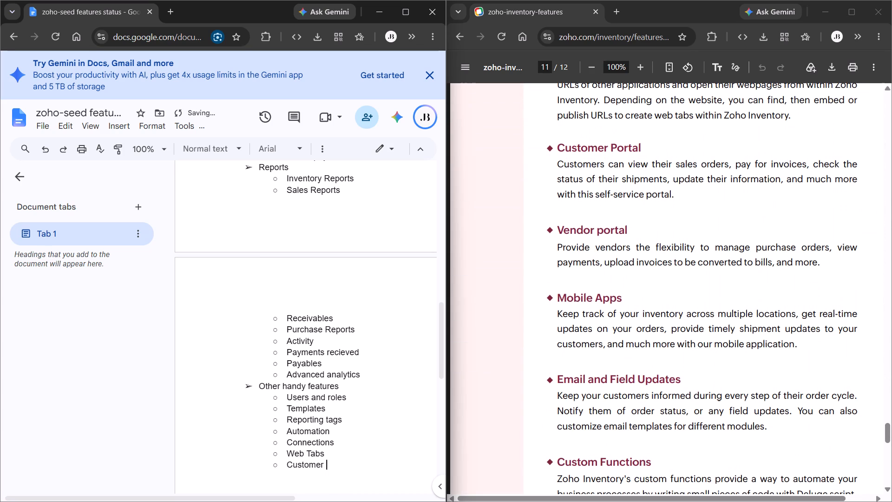
type("Portal")
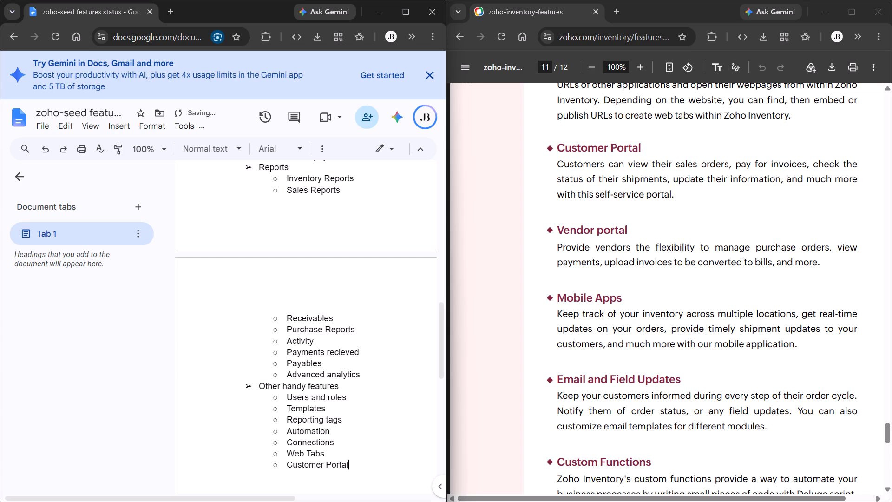
Add the sub-bullet "Vendor portal" below Customer Portal and start an empty sub-bullet under it.
key("Return")
type("Vendor")
key("space")
type("posrtl")
key("BackSpace")
key("BackSpace")
key("BackSpace")
key("BackSpace")
type("rtal")
key("Return")
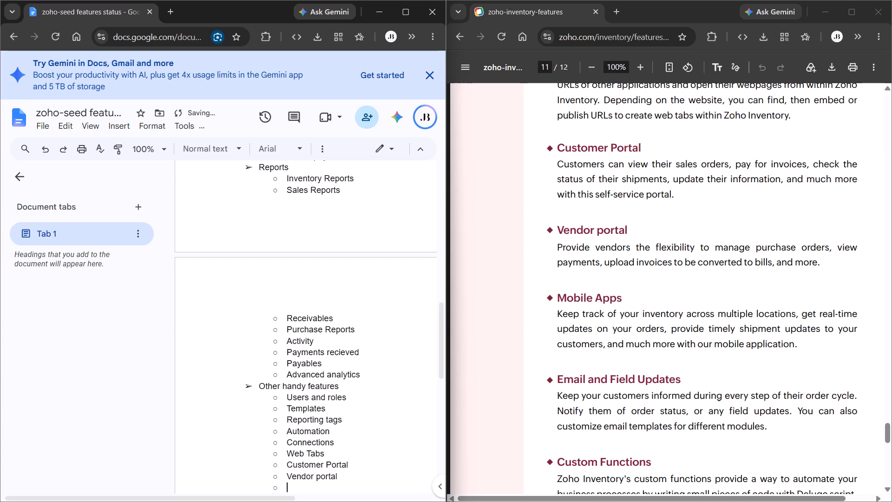
Make the P of "Portal" lowercase in the Customer Portal sub-bullet so that it reads "Customer portal".
key("Up")
key("Up")
key("Right")
key("Right")
key("Right")
key("Right")
key("Right")
key("Right")
key("Right")
key("Right")
key("Right")
key("Right")
key("BackSpace")
key("p")
Add the sub-bullets "Mobile apps" and "Email and fields updates" below Vendor portal.
key("Down")
key("Down")
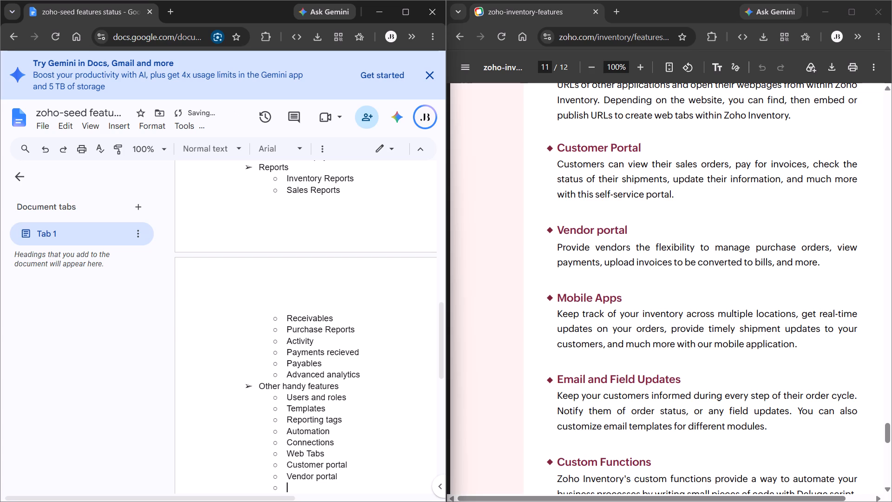
key("Down")
type("Mobile A")
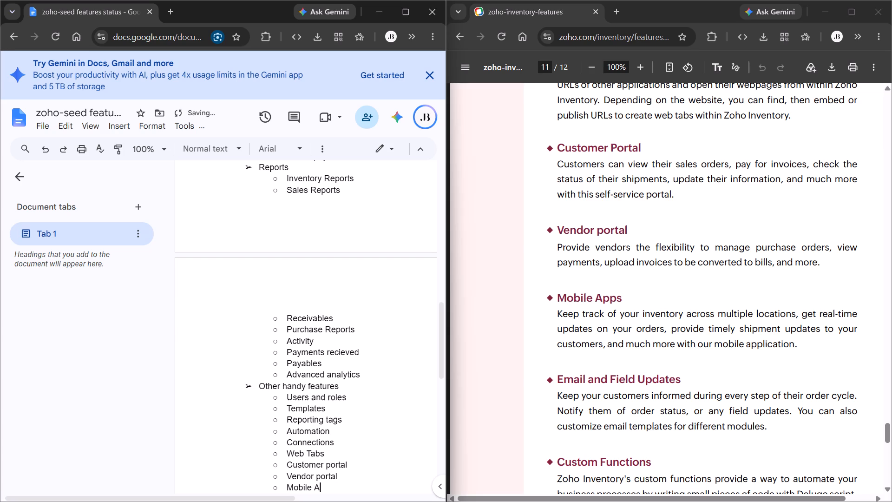
key("BackSpace")
type("apps")
key("Return")
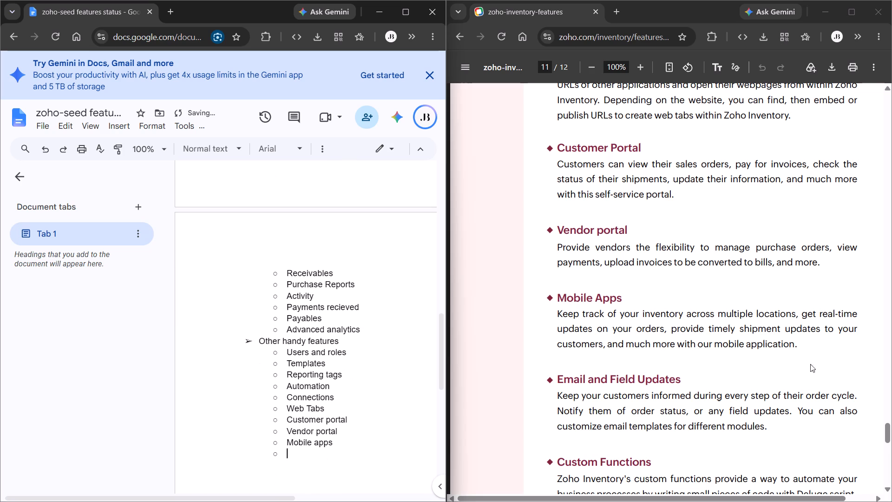
scroll(763, 403, "down", 3)
type("Email and fields")
key("space")
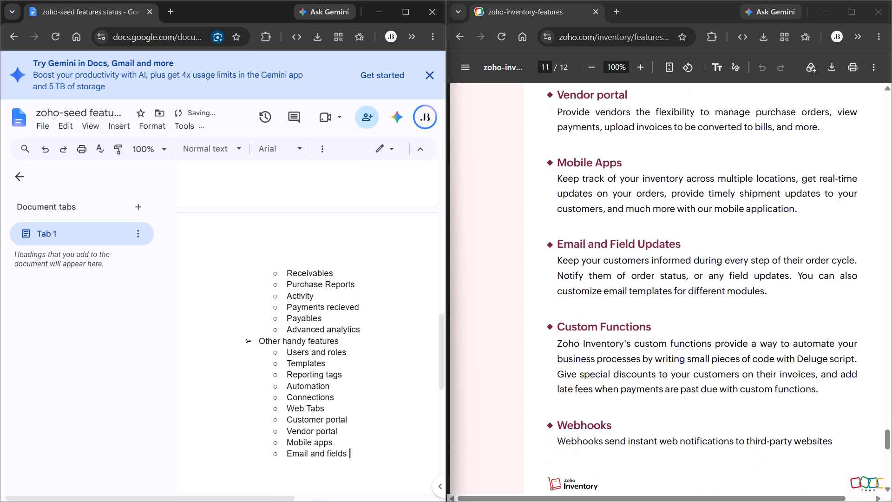
type("updates")
key("Return")
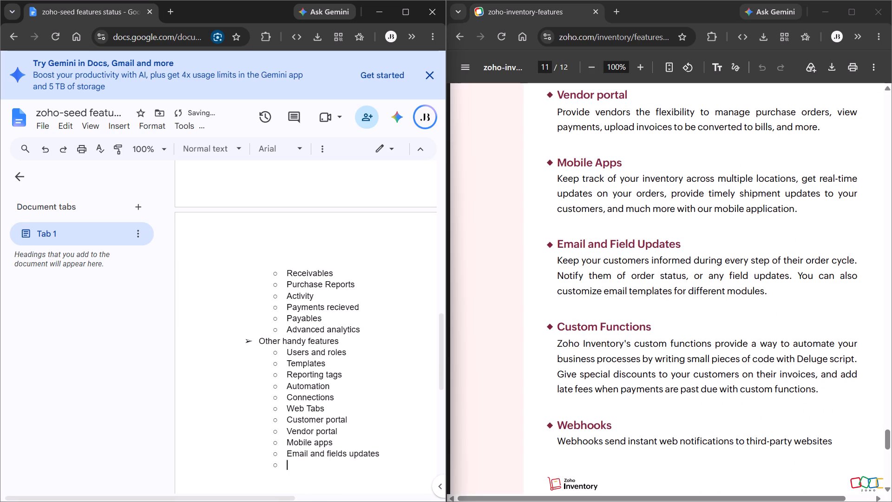
Add the sub-bullets "Custom functions" and "Webhooks" below Email and fields updates, following the PDF's order.
scroll(767, 343, "down", 4)
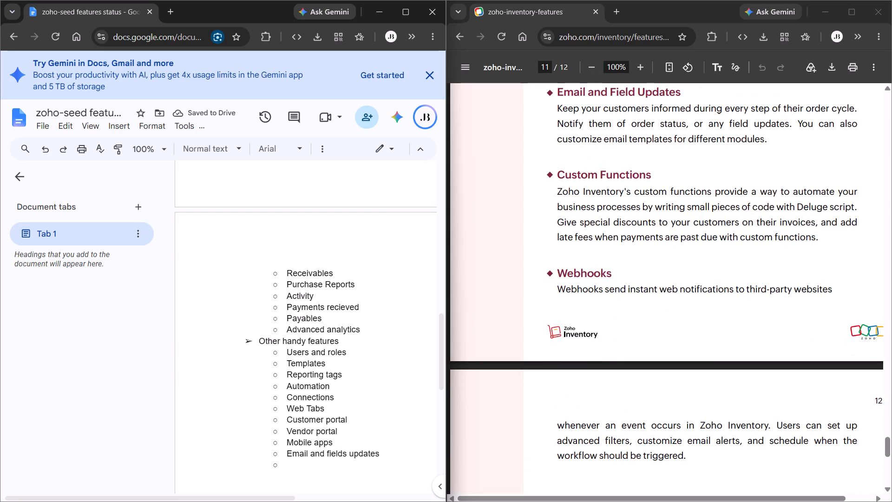
type("Custom")
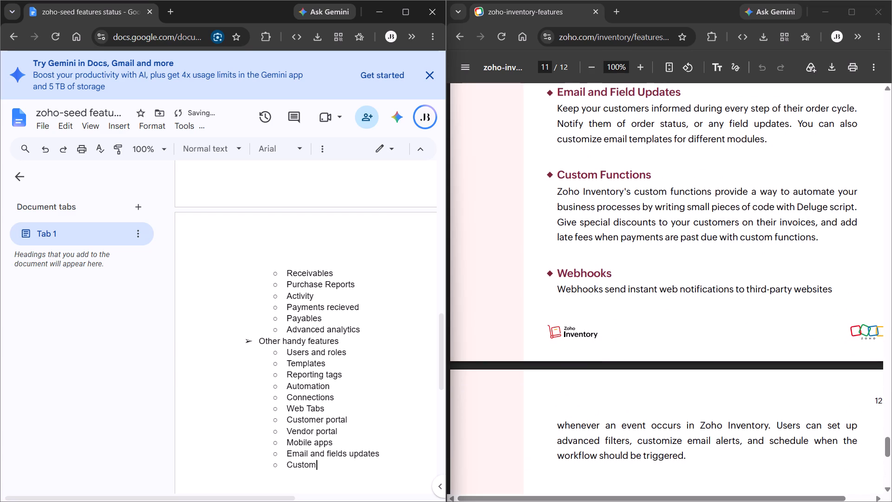
key("space")
type("functions")
key("Return")
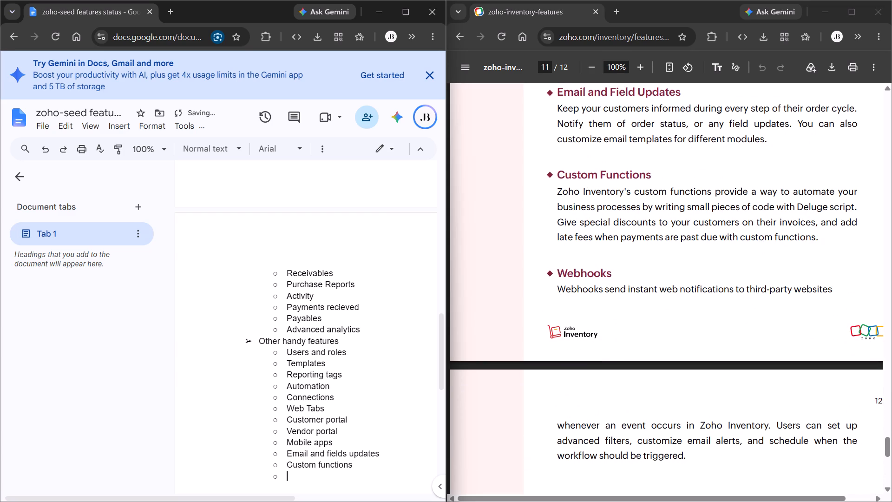
type("Webhooks")
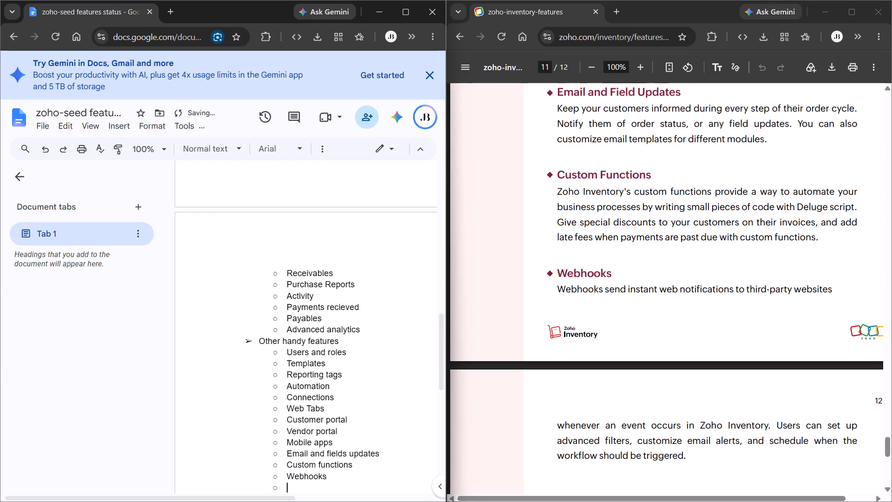
key("Return")
Check the PDF's last page, download it as zoho-inventory-features.pdf into the Numerlett folder, and close its window.
scroll(753, 387, "down", 6)
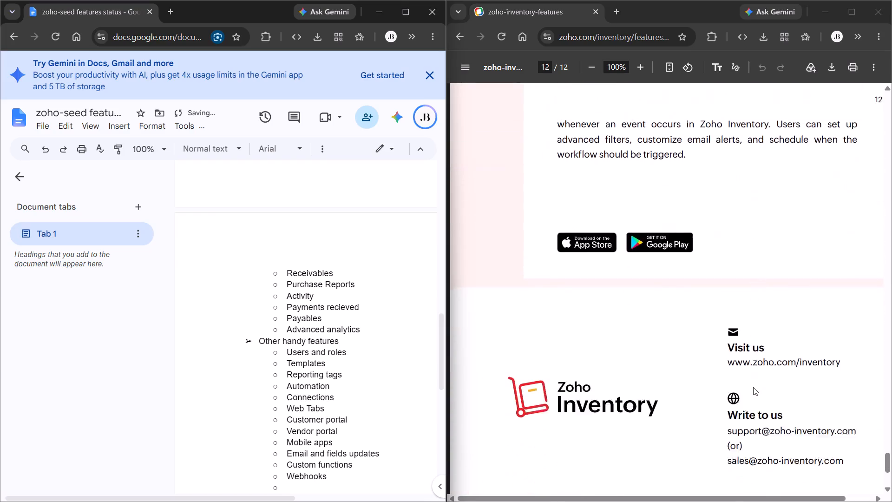
scroll(753, 387, "down", 1)
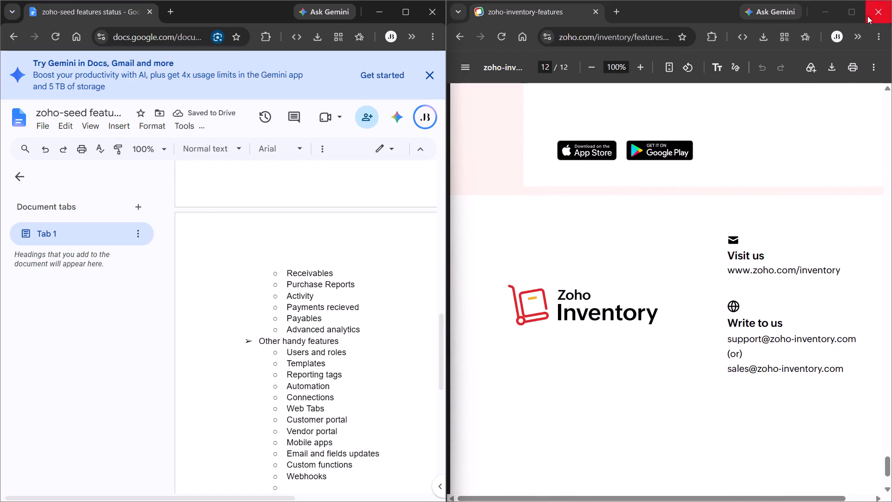
left_click(831, 67)
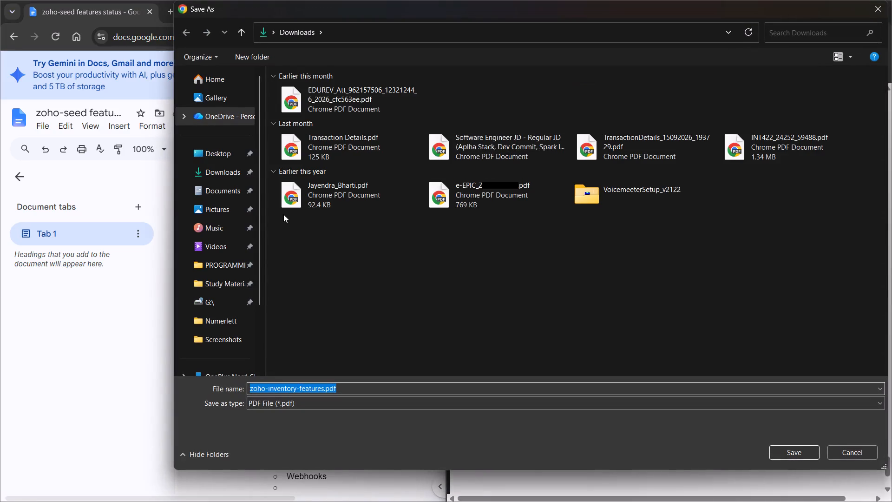
left_click(207, 319)
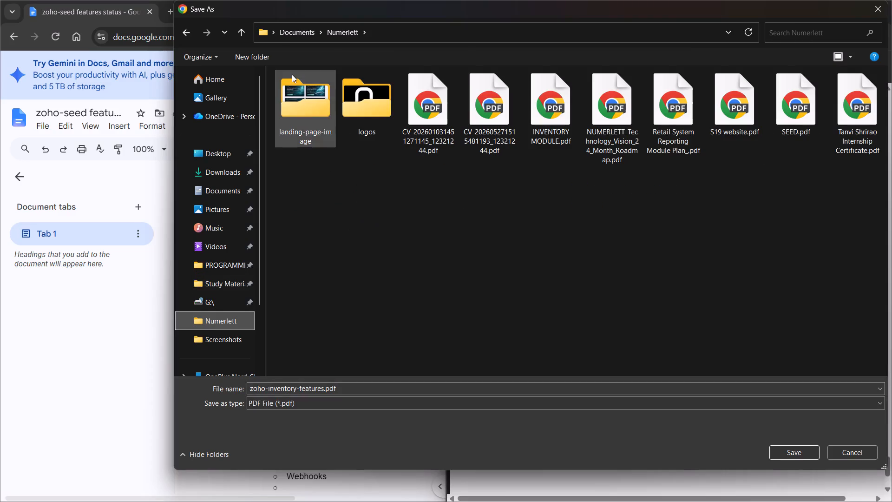
left_click(793, 454)
left_click(882, 17)
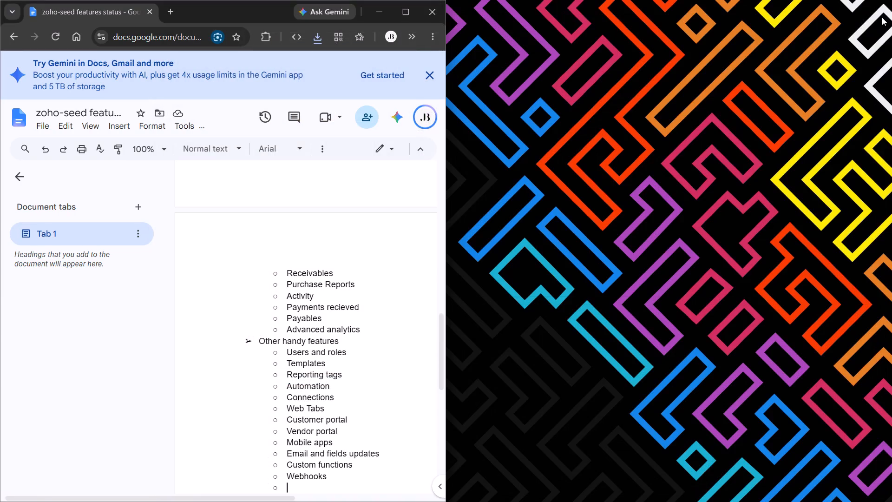
Maximize the document window and delete the empty sub-bullet below Webhooks.
key("super+Up")
key("super+Up")
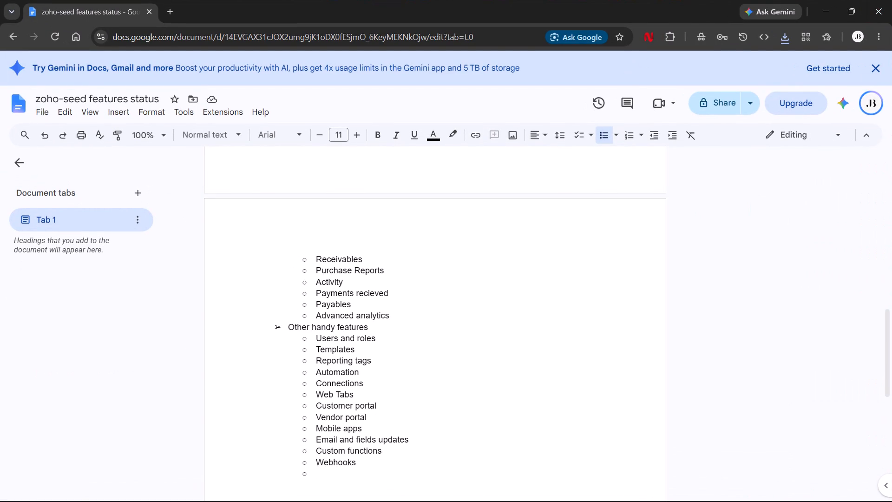
scroll(522, 232, "down", 1)
key("BackSpace")
key("BackSpace")
key("BackSpace")
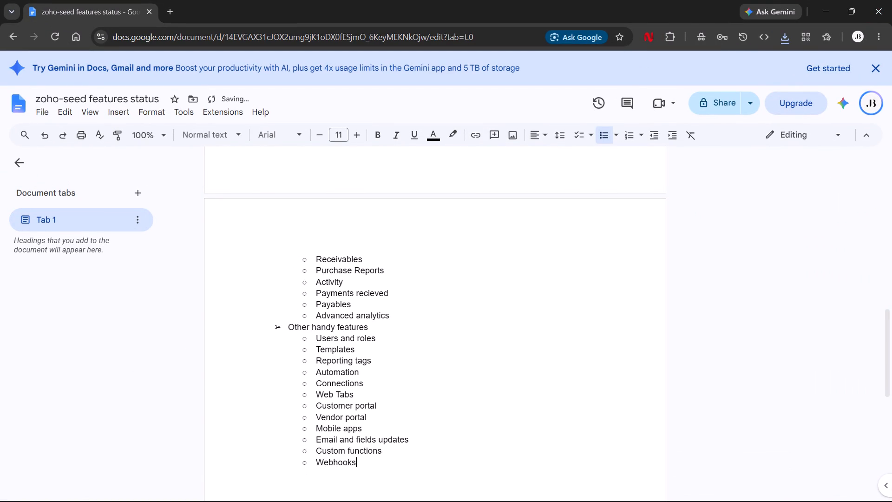
Insert a ✓ symbol after the Items sub-bullet under Inventory.
scroll(480, 247, "up", 14)
scroll(480, 247, "down", 5)
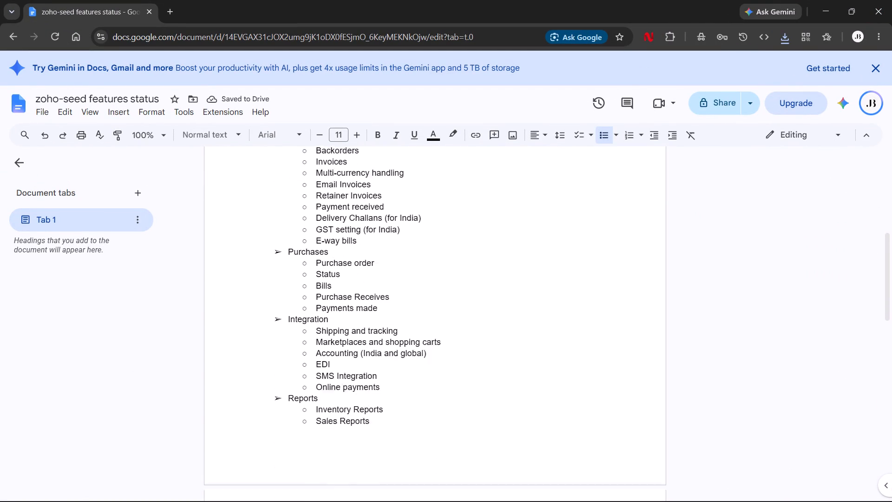
scroll(480, 247, "down", 5)
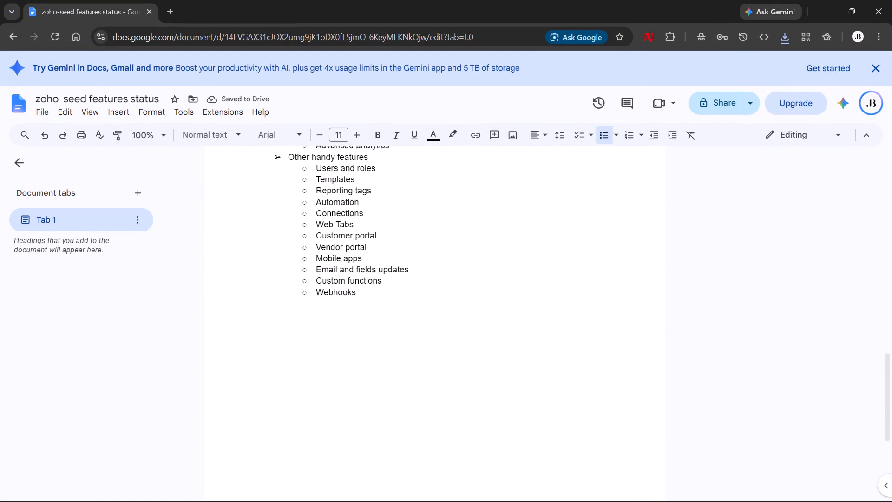
scroll(480, 247, "up", 6)
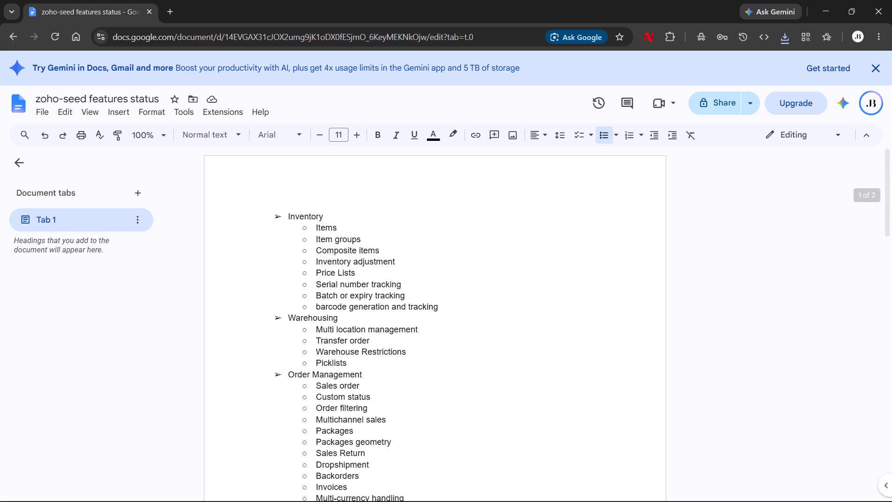
left_click(431, 230)
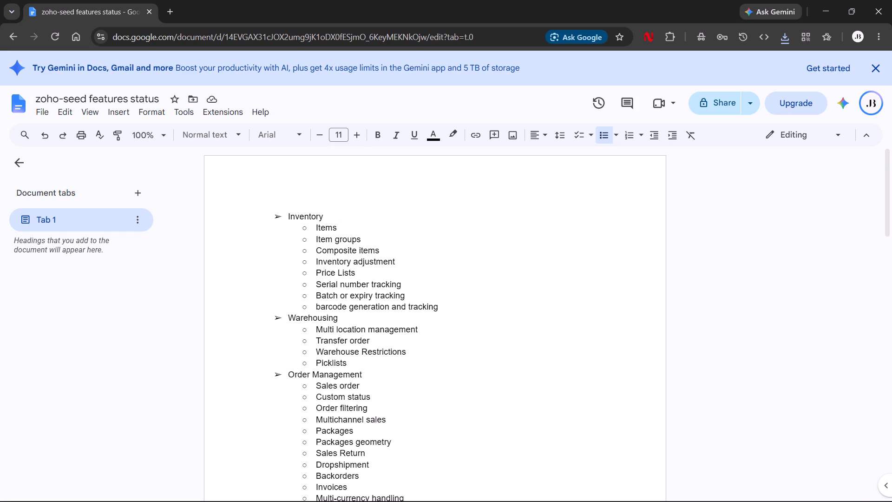
key("super+period")
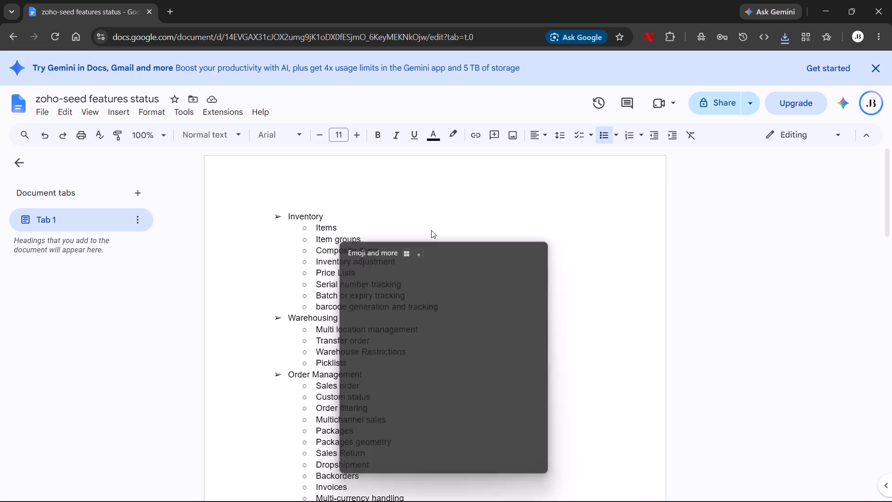
left_click(425, 266)
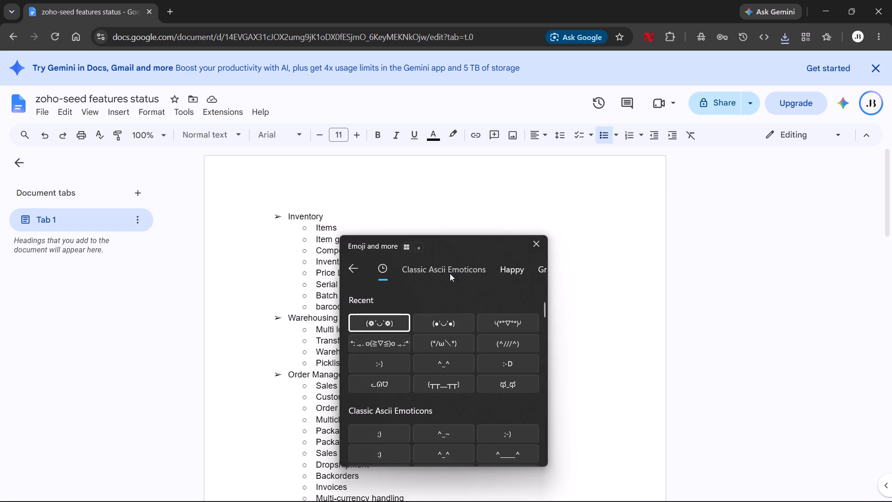
left_click(355, 273)
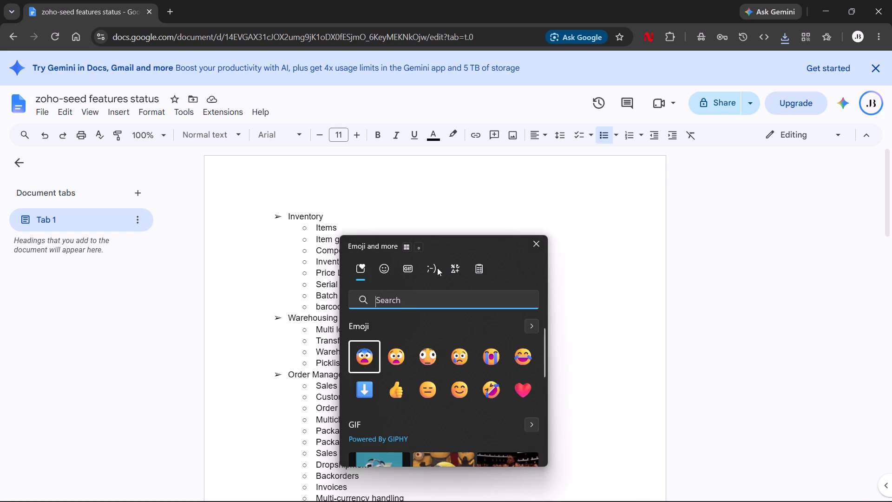
left_click(452, 271)
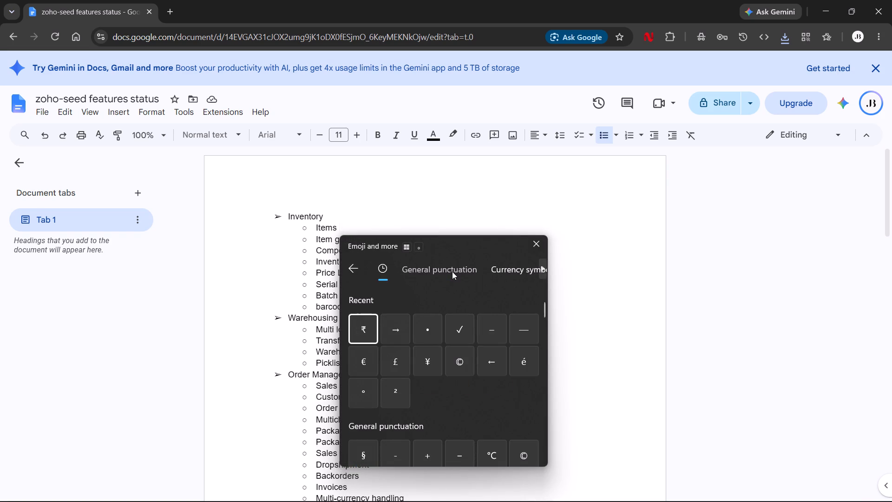
left_click(461, 328)
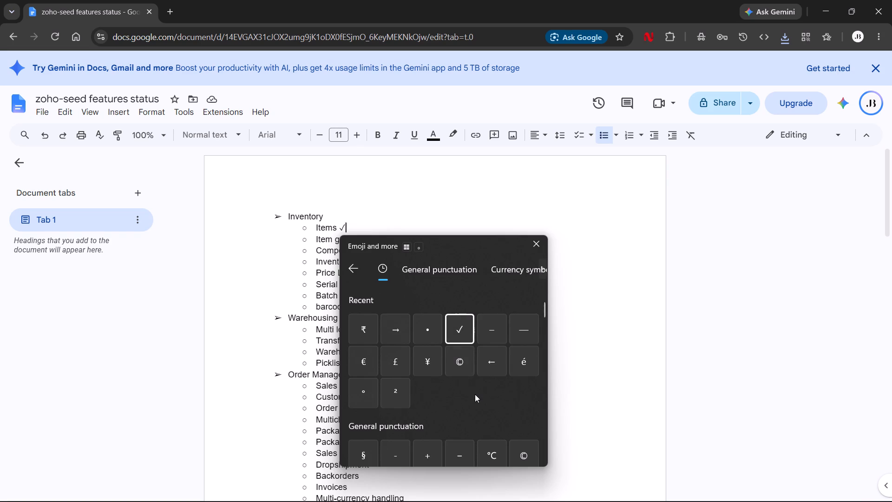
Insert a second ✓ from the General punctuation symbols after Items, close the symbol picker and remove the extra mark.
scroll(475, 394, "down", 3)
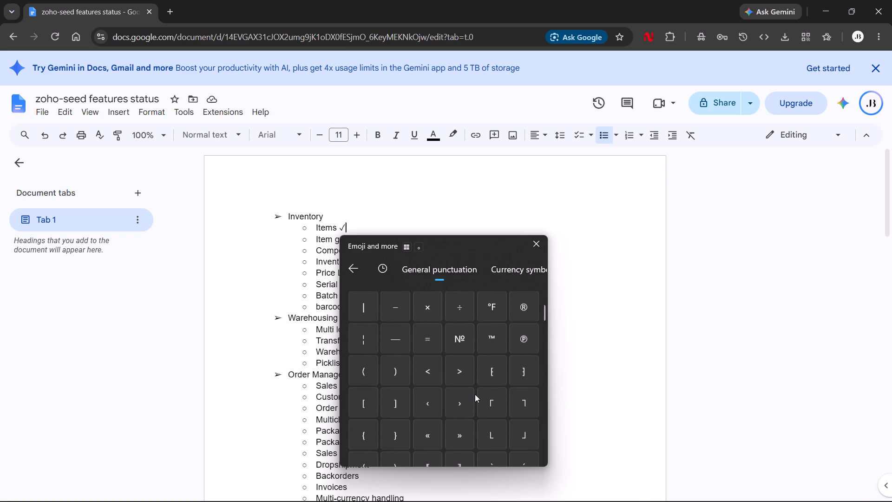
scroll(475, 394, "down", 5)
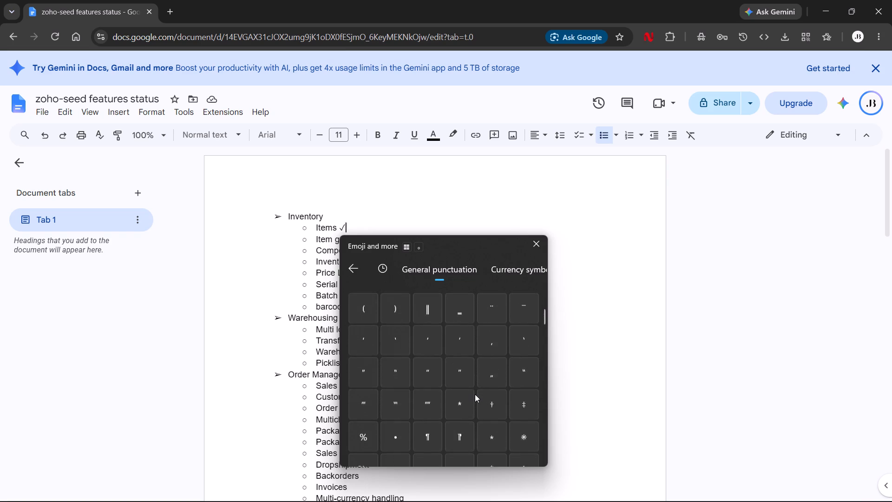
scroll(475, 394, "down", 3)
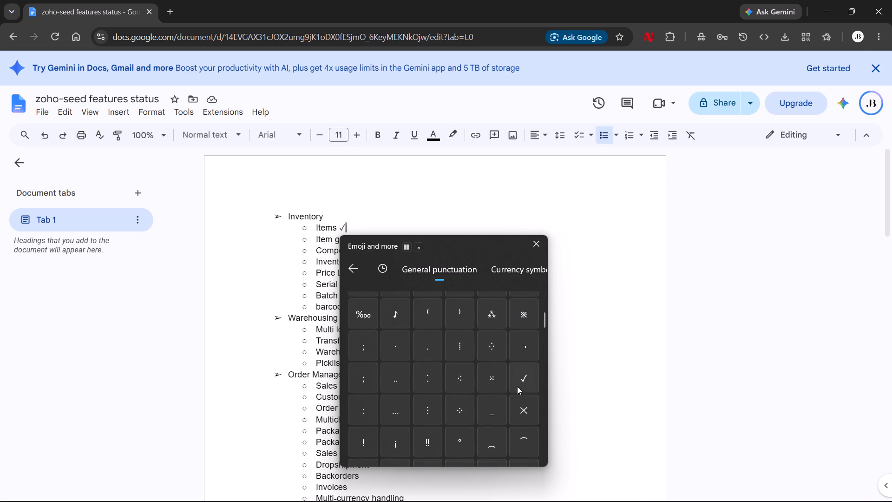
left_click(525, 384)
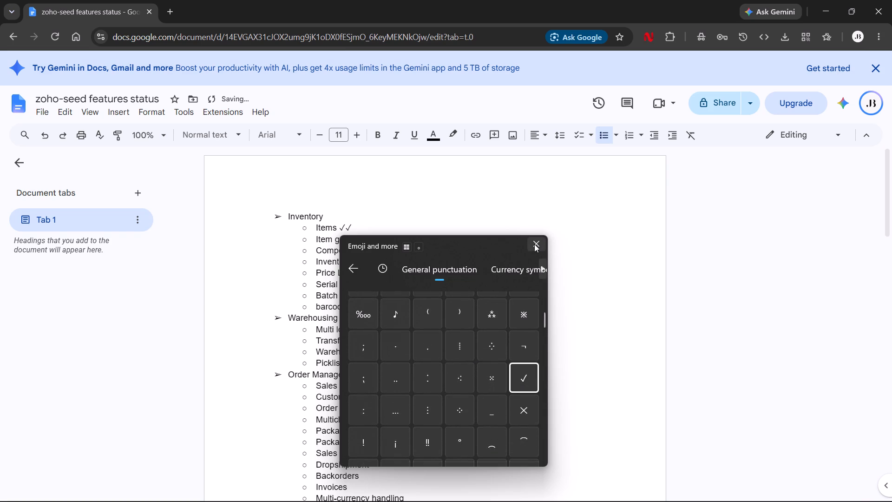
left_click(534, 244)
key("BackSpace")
Copy the ✓ from the Items sub-bullet and paste it, preceded by a space, after Item groups.
key("shift+Left")
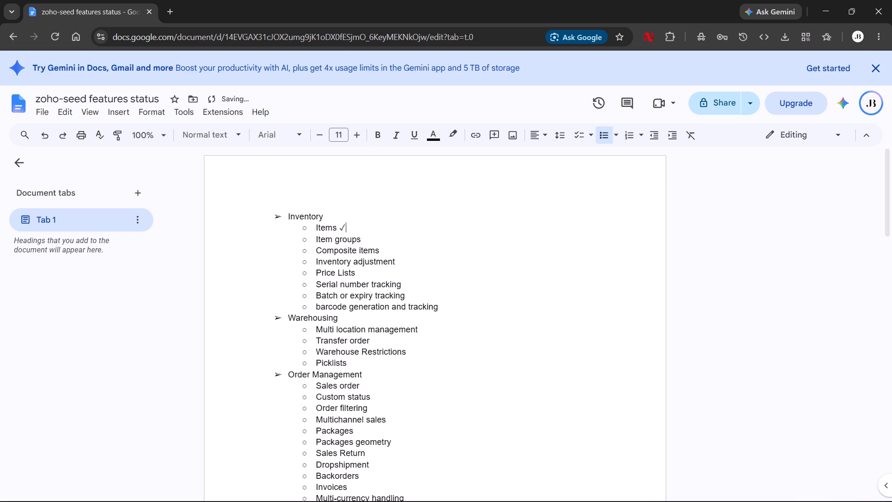
key("ctrl+c")
key("Right")
key("Down")
key("Right")
key("Right")
key("Right")
key("space")
key("ctrl+v")
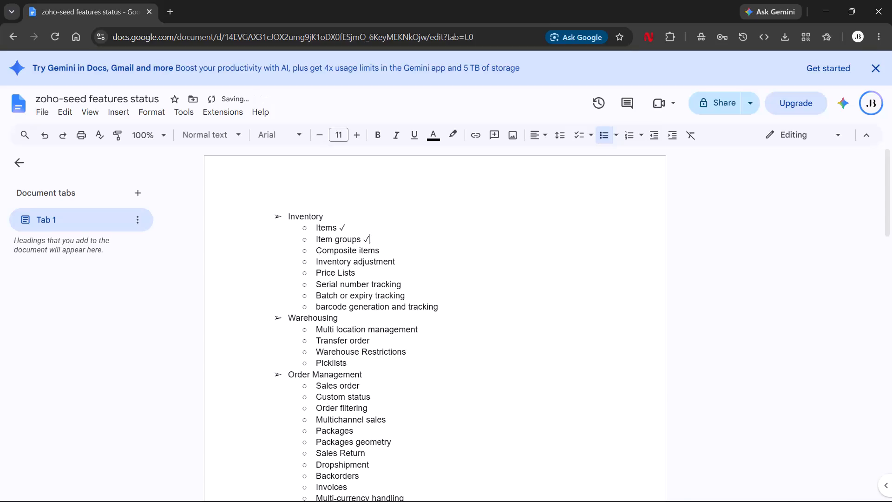
Copy the ✓ with its leading space from Item groups and paste it after Composite items and Inventory adjustment.
key("shift+Left")
key("shift+Left")
key("ctrl+c")
key("Right")
key("Down")
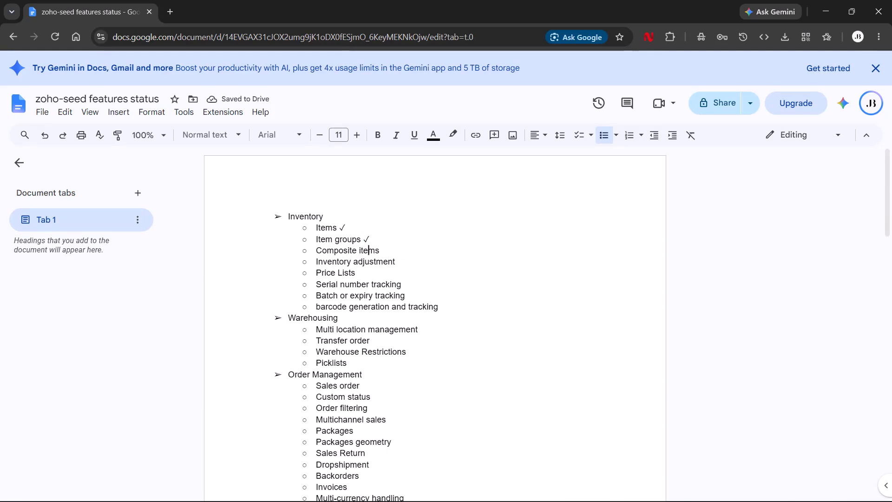
key("Right")
key("Right")
key("Right")
key("Left")
key("ctrl+v")
key("Down")
key("Right")
key("Right")
key("ctrl+v")
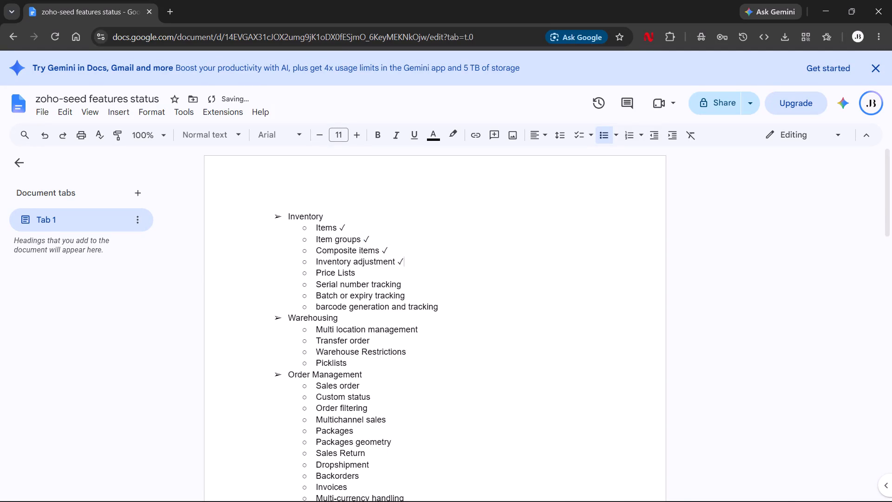
Paste the copied ✓ after Price Lists, Serial number tracking and Batch or expiry tracking under Inventory.
key("Down")
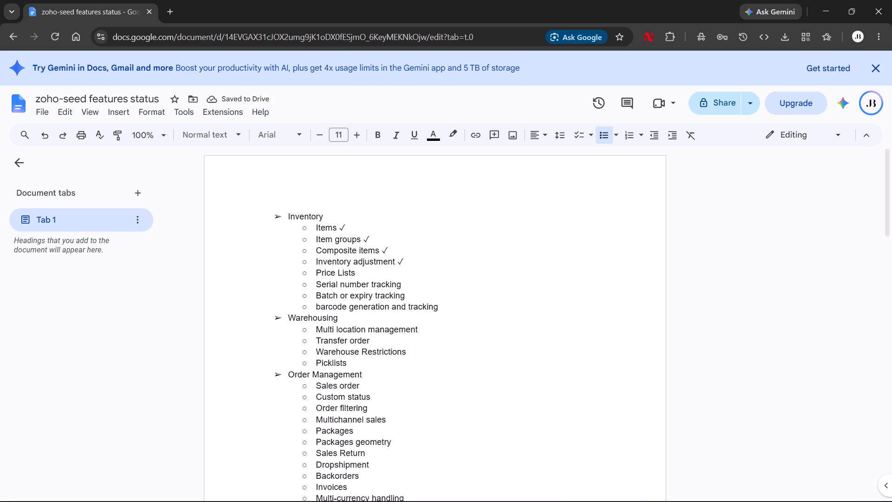
key("ctrl+v")
key("Down")
key("Right")
key("Right")
key("Right")
key("Right")
key("Right")
key("Right")
key("Right")
key("Right")
key("Right")
key("Right")
key("ctrl+v")
key("Down")
key("ctrl+v")
Capitalize the first letter of the barcode generation and tracking sub-bullet so it starts with "Barcode".
key("Down")
key("Right")
key("Right")
key("Right")
key("Left")
key("Left")
key("Left")
key("Left")
key("Left")
key("Left")
key("Left")
key("Left")
key("Left")
key("Left")
key("Left")
key("Left")
key("Left")
key("Left")
key("Left")
key("Left")
key("Left")
key("Left")
key("Left")
key("Left")
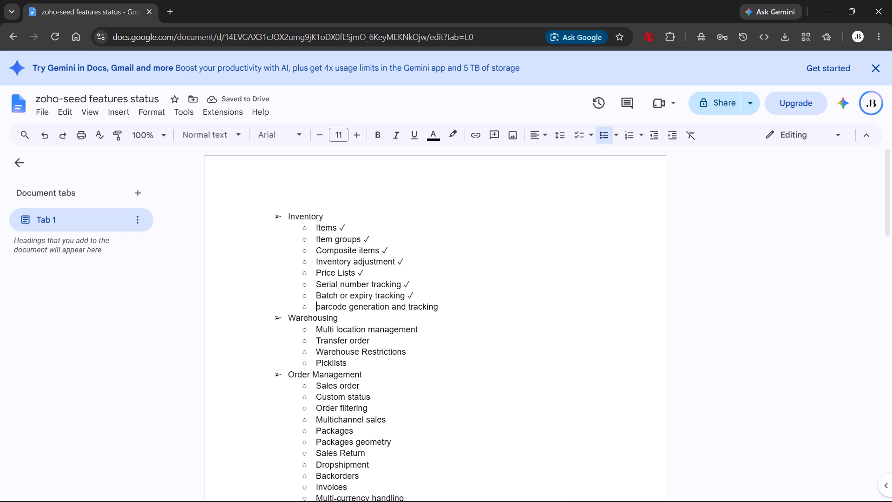
key("Right")
key("BackSpace")
key("shift+b")
Paste the copied ✓ at the end of the Barcode generation and tracking sub-bullet.
key("Right")
key("Right")
key("Right")
key("Right")
key("Right")
key("Right")
key("Right")
key("Right")
key("Right")
key("Right")
key("Right")
key("Right")
key("Right")
key("Right")
key("Right")
key("Right")
key("Right")
key("Right")
key("Right")
key("Right")
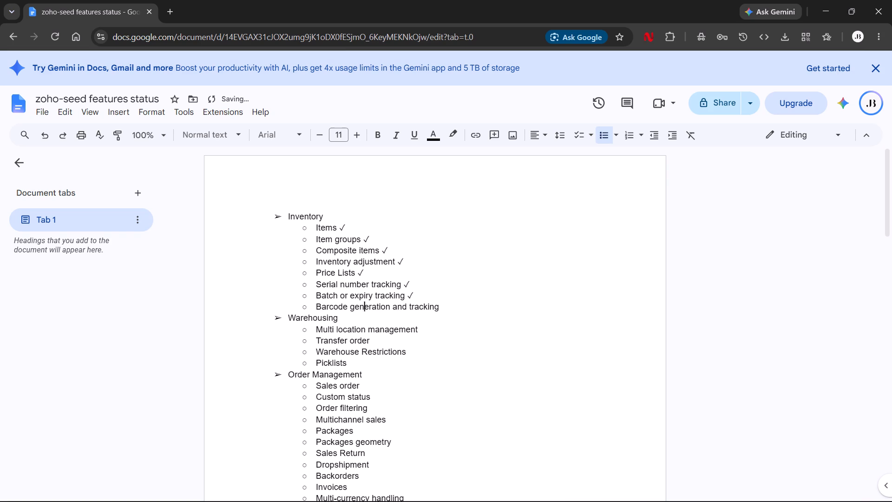
key("Right")
key("Right")
key("Right")
key("Right")
key("ctrl+v")
Paste the copied ✓ after Multi location management, Transfer order and Picklists under Warehousing, skipping Warehouse Restrictions.
key("Down")
key("Down")
key("ctrl+v")
key("Down")
key("ctrl+v")
key("Down")
key("Right")
key("Right")
key("Right")
key("Right")
key("Right")
key("Right")
key("Right")
key("Right")
key("Right")
key("Left")
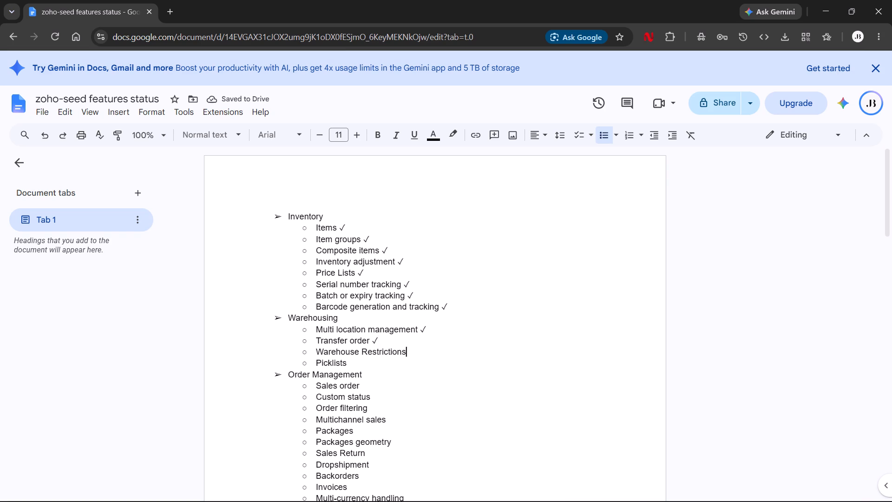
key("Down")
key("ctrl+v")
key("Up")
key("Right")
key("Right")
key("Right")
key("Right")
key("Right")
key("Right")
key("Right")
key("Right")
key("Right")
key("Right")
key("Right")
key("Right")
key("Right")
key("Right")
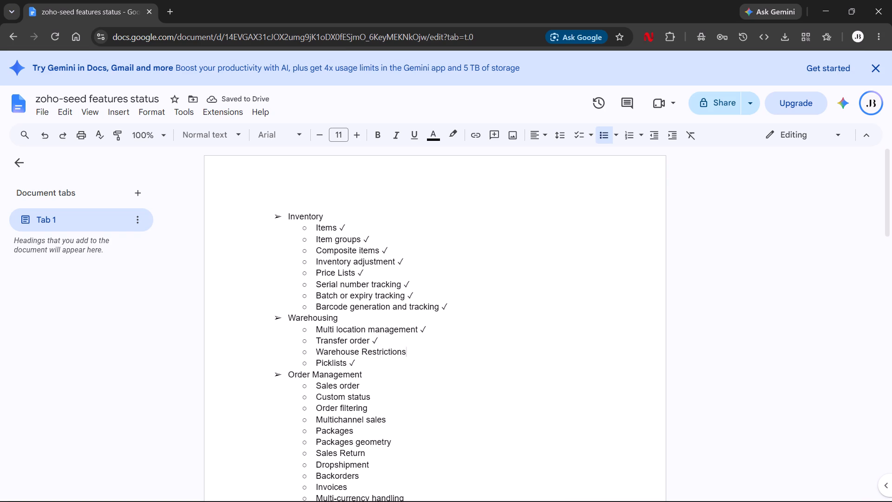
Paste the copied ✓ after Sales order, Custom status and Order filtering under Order Management.
key("Down")
key("Down")
key("Down")
key("ctrl+v")
key("Down")
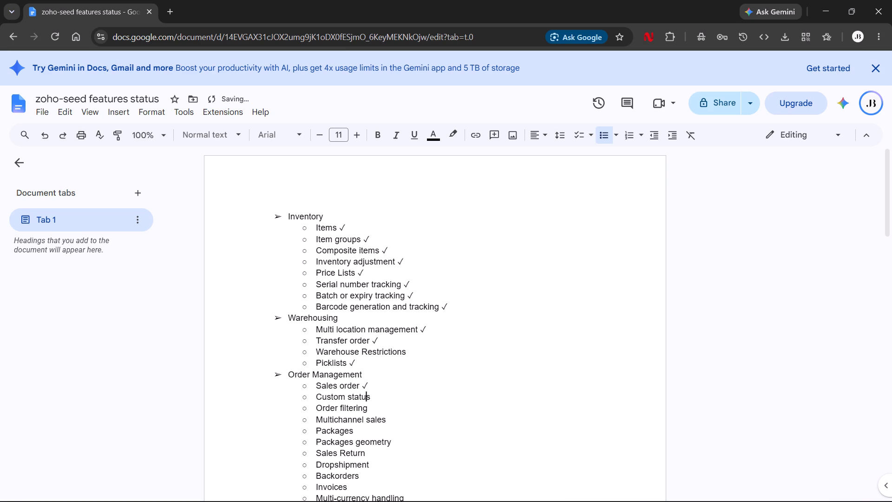
key("Right")
key("ctrl+v")
key("ctrl+Down")
key("Right")
key("Right")
key("Right")
key("Right")
key("Right")
key("Right")
key("Right")
key("Right")
key("Right")
key("Right")
key("Right")
key("Right")
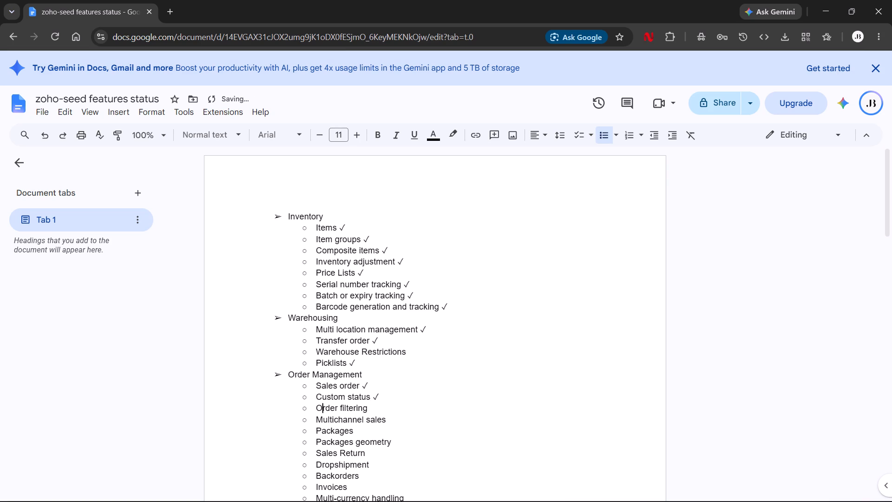
key("Right")
key("Right")
key("Right")
key("ctrl+v")
Paste the copied ✓ after Sales Return and Invoices under Order Management, skipping the other sub-bullets before and between them.
scroll(518, 249, "down", 2)
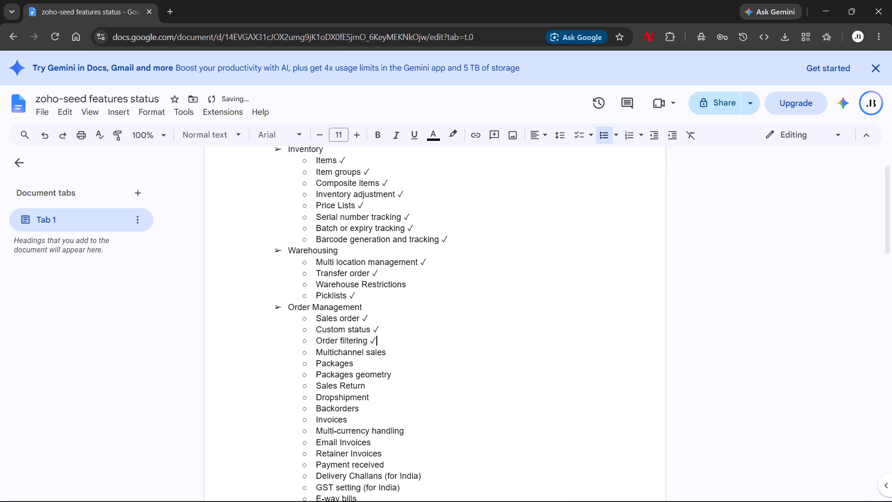
key("Down")
key("Down")
key("Down")
key("Down")
key("ctrl+v")
key("Down")
key("Down")
key("Down")
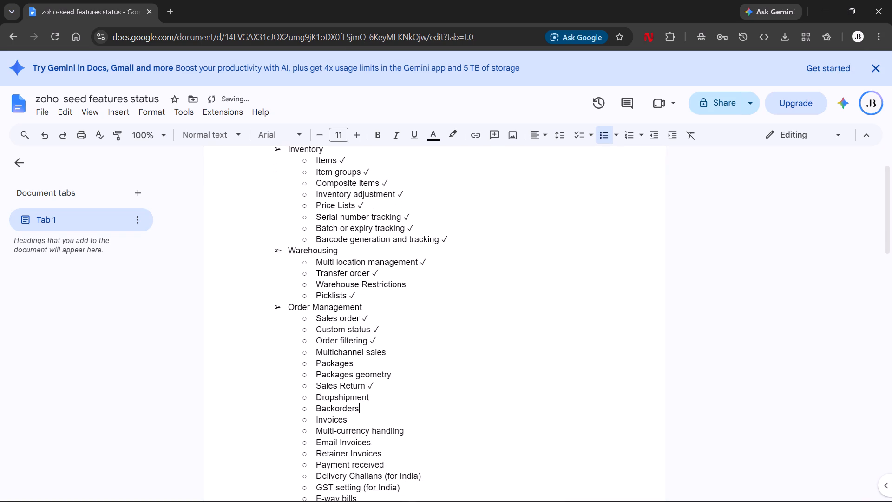
key("ctrl+v")
Paste the copied ✓ after Multi-currency handling, Email Invoices, Retainer Invoices and Payment received under Order Management.
scroll(518, 249, "down", 2)
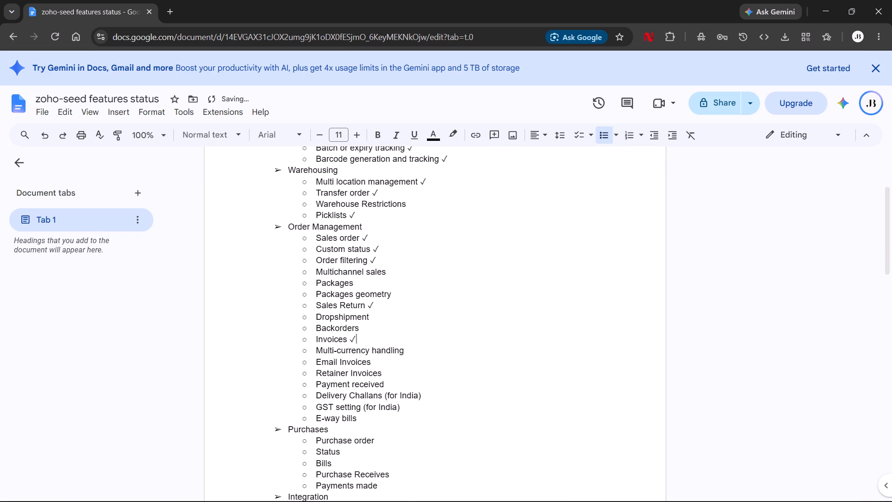
left_click(426, 343)
left_click(428, 351)
scroll(428, 351, "down", 1)
key("ctrl+v")
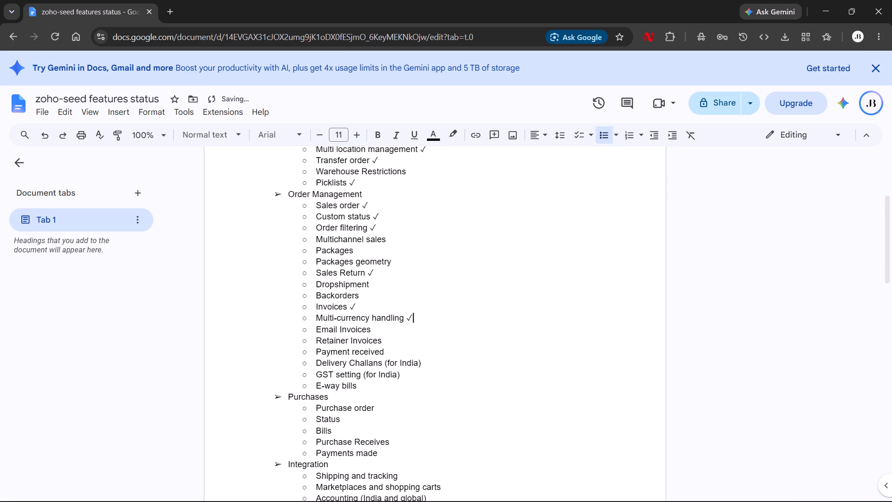
key("Down")
key("ctrl+v")
key("Down")
key("Right")
key("ctrl+v")
key("Down")
key("ctrl+v")
Paste the copied ✓ after Delivery Challans (for India), GST setting (for India) and E-way bills under Order Management.
key("Down")
key("Right")
key("Right")
key("Right")
key("Right")
key("Right")
key("Right")
key("Right")
key("Right")
key("ctrl+v")
key("Down")
key("ctrl+v")
key("Down")
key("ctrl+v")
Paste the copied ✓ after Purchase order, Status and Bills under Purchases.
scroll(428, 351, "down", 4)
left_click(389, 271)
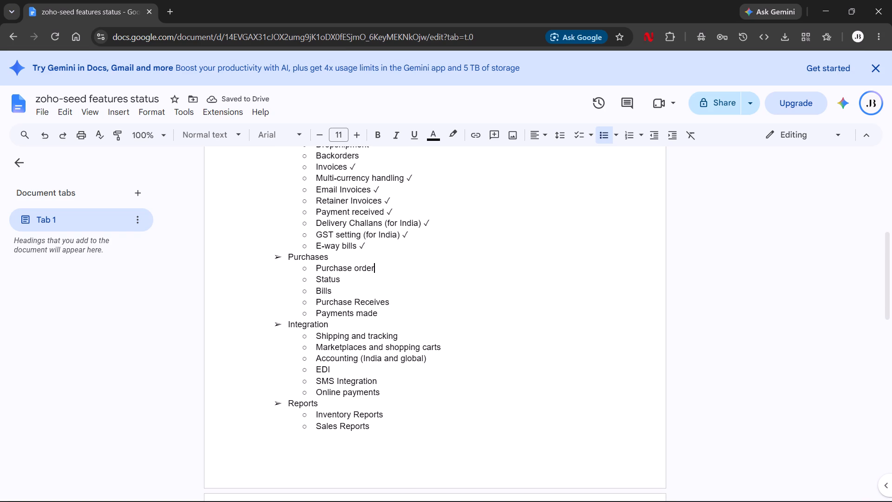
key("ctrl+v")
key("Down")
key("ctrl+v")
key("Down")
key("ctrl+v")
Paste the copied ✓ after Purchase Receives and Payments made under Purchases.
key("Down")
key("Right")
key("Right")
key("Right")
key("Right")
key("Right")
key("Right")
key("Right")
key("Right")
key("Right")
key("Right")
key("Right")
key("Right")
key("Right")
key("Left")
key("ctrl+v")
key("Down")
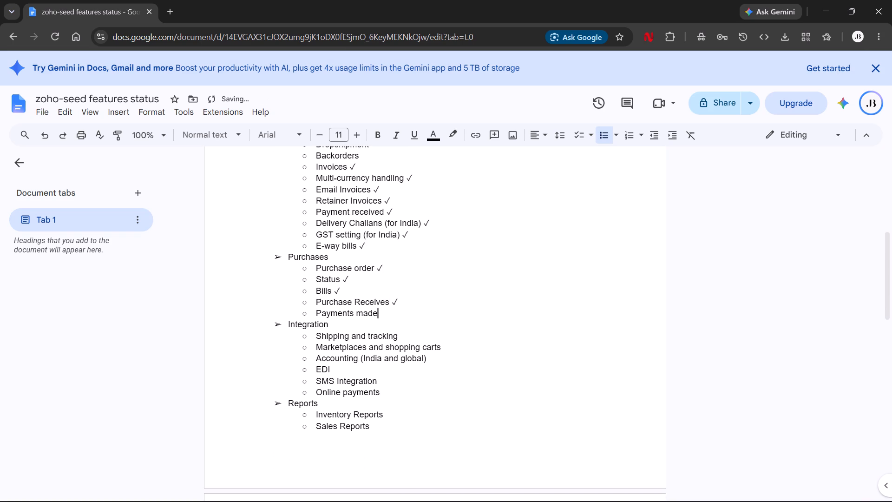
key("ctrl+v")
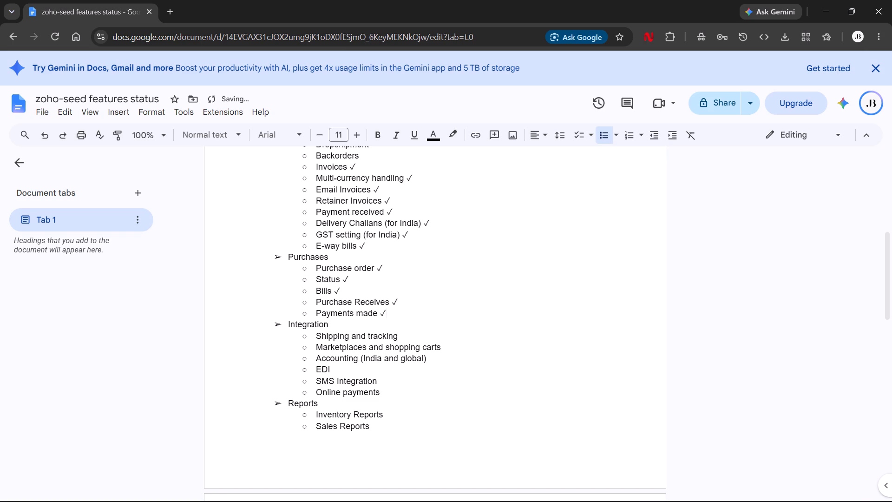
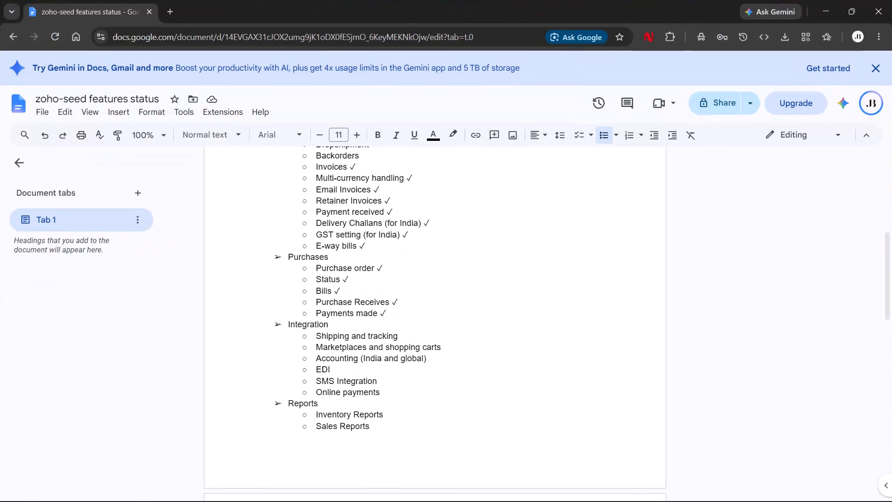
Paste the copied ✓ after Shipping and tracking under Integration.
key("Down")
key("Down")
key("Right")
key("Right")
key("Right")
key("ctrl+v")
Paste the copied ✓ after Accounting (India and global) and SMS Integration under Integration, skipping Marketplaces and shopping carts and EDI.
key("Down")
key("Right")
key("Right")
key("Right")
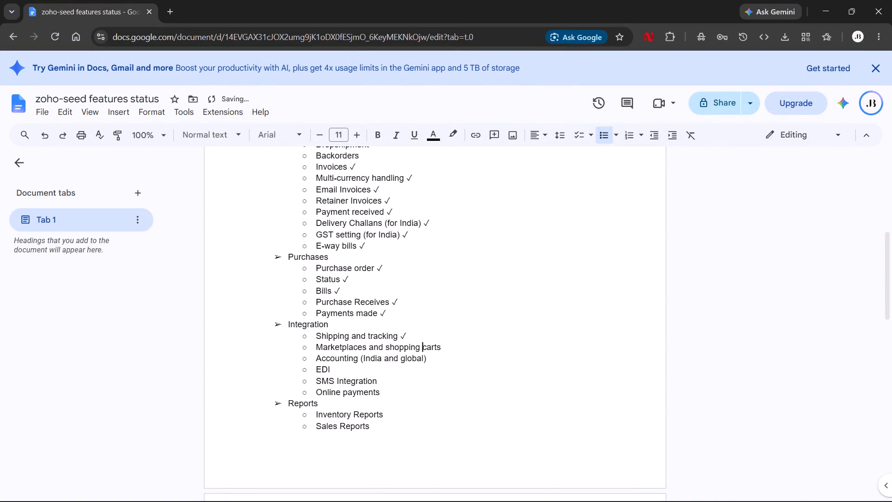
key("Right")
key("Right")
key("Down")
key("ctrl+v")
key("Down")
key("Down")
key("ctrl+v")
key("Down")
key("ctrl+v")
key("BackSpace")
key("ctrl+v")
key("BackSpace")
Add a parenthesised "partially done" note after Online payments under Integration instead of a check mark.
key("shift+parenleft")
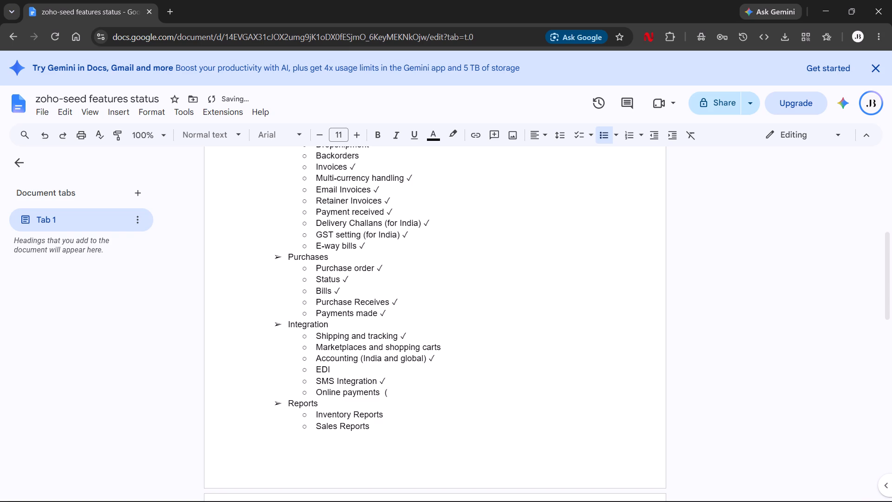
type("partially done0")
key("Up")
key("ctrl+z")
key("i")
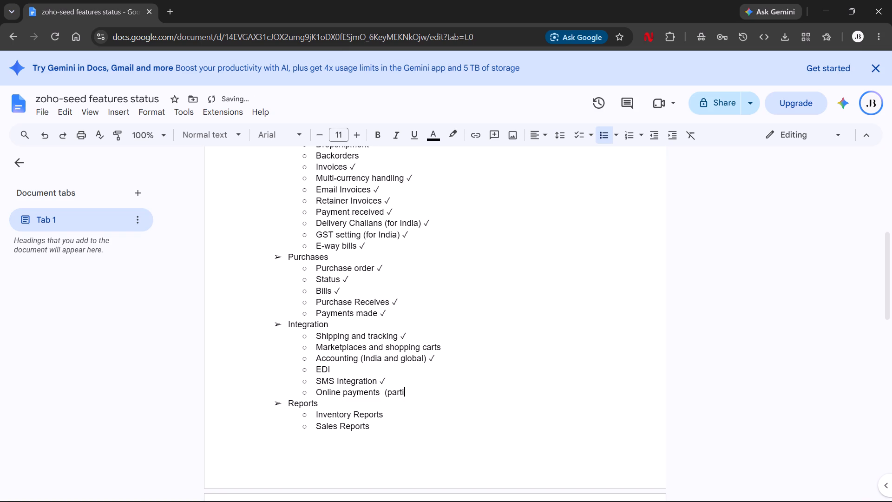
Complete the note after Online payments under Integration so it reads "(partially done)".
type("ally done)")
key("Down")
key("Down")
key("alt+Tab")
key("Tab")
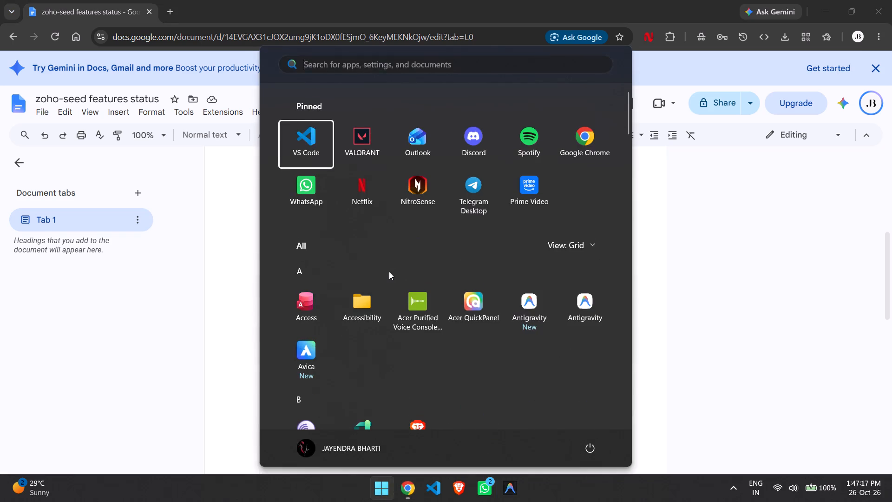
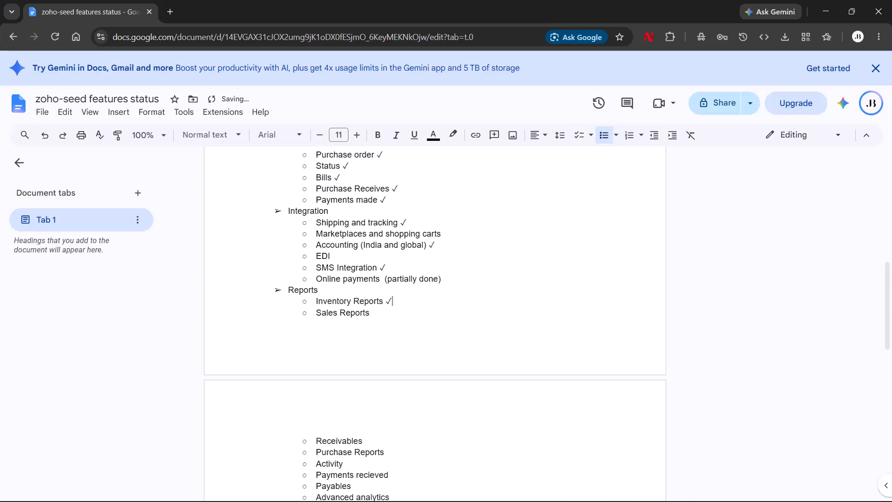
Paste the copied ✓ after Sales Reports, Receivables, Purchase Reports and Activity under Reports.
key("Down")
key("ctrl+v")
key("Down")
key("ctrl+v")
scroll(337, 345, "down", 5)
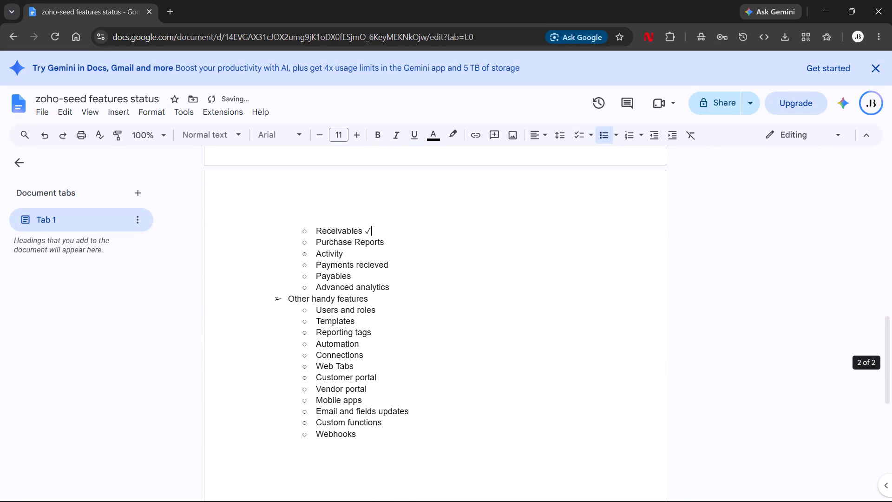
key("Down")
key("Right")
key("Right")
key("Right")
key("Right")
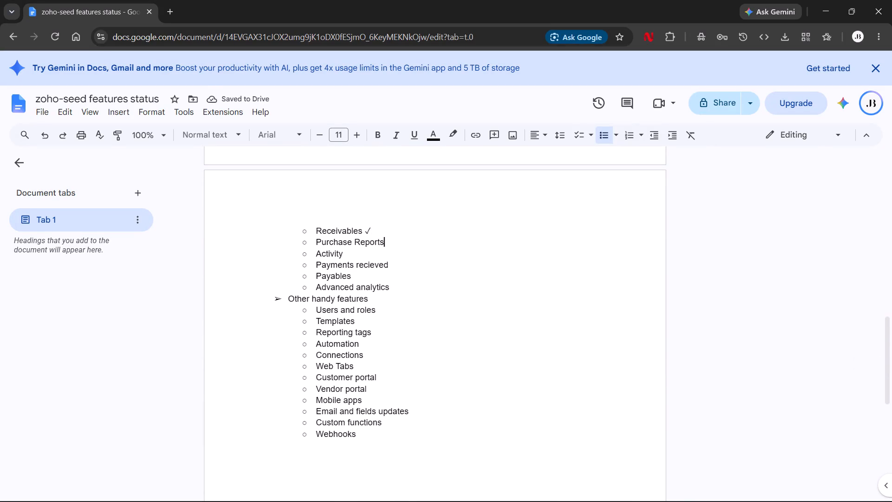
key("ctrl+v")
key("Down")
key("ctrl+v")
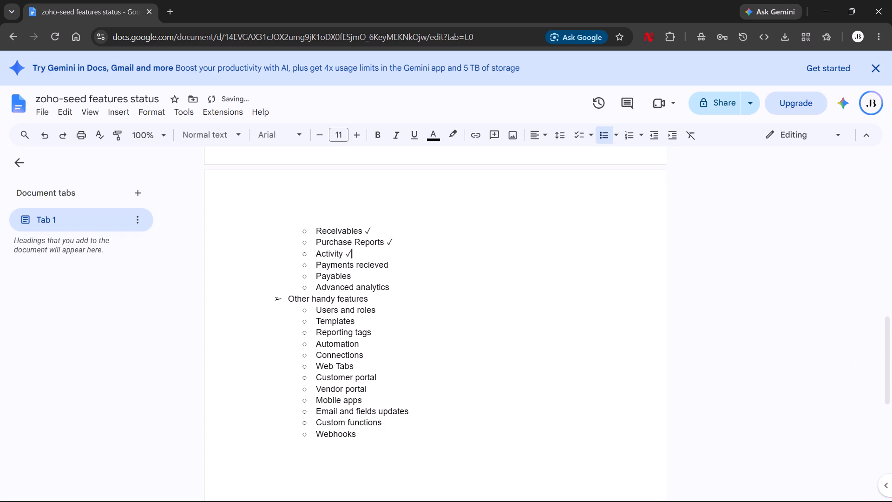
Paste the copied ✓ at the end of the Payments recieved and Payables entries under Reports.
key("Down")
key("Right")
key("Right")
key("Right")
key("Right")
key("Right")
key("Right")
key("Right")
key("Right")
key("Right")
key("Right")
key("ctrl+v")
key("Down")
key("ctrl+v")
Paste the copied ✓ at the end of the Advanced analytics entry under Reports.
key("Down")
key("Right")
key("Right")
key("Right")
key("Right")
key("Right")
key("Right")
key("Right")
key("Right")
key("ctrl+v")
Paste the copied ✓ after Users and roles under Other handy features.
key("Down")
key("Down")
key("ctrl+v")
Skip Templates without a check mark and go to the Reporting tags entry under Other handy features.
key("Down")
key("Down")
Paste the copied ✓ after Vendor portal under Other handy features, skipping Reporting tags through Customer portal.
key("Down")
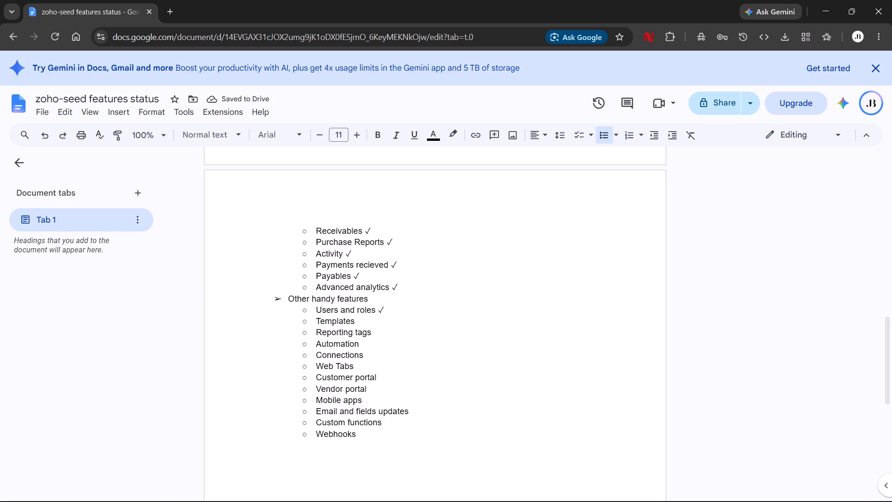
key("Down")
key("Down")
key("Down")
key("Down")
key("ctrl+v")
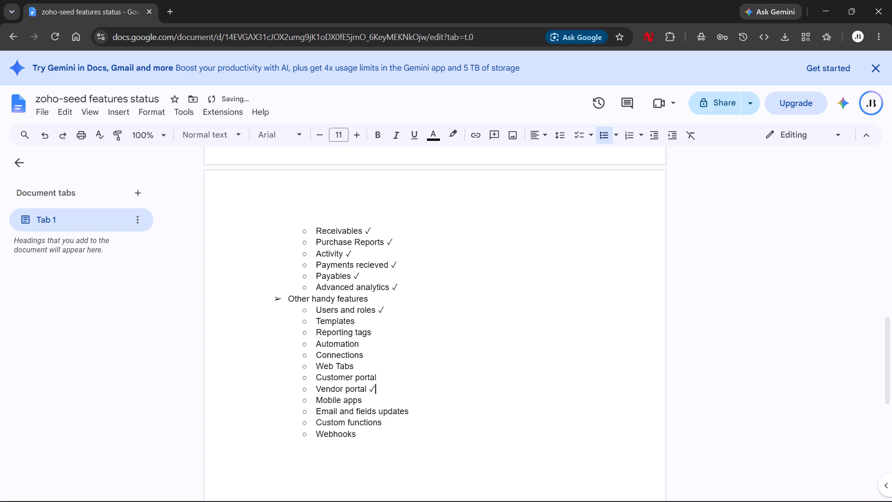
Paste the copied ✓ at the end of Email and fields updates under Other handy features, skipping Mobile apps.
key("Down")
key("Down")
key("Right")
key("Right")
key("Right")
key("Right")
key("Right")
key("Right")
key("Right")
key("Right")
key("ctrl+v")
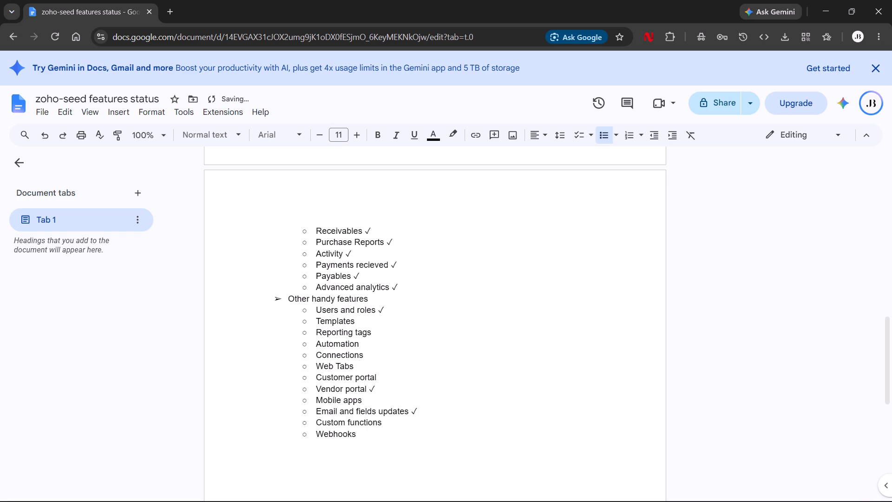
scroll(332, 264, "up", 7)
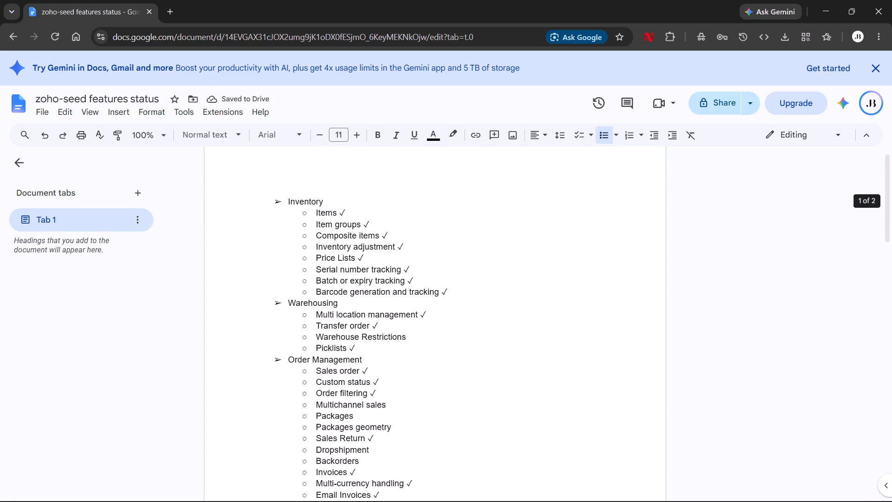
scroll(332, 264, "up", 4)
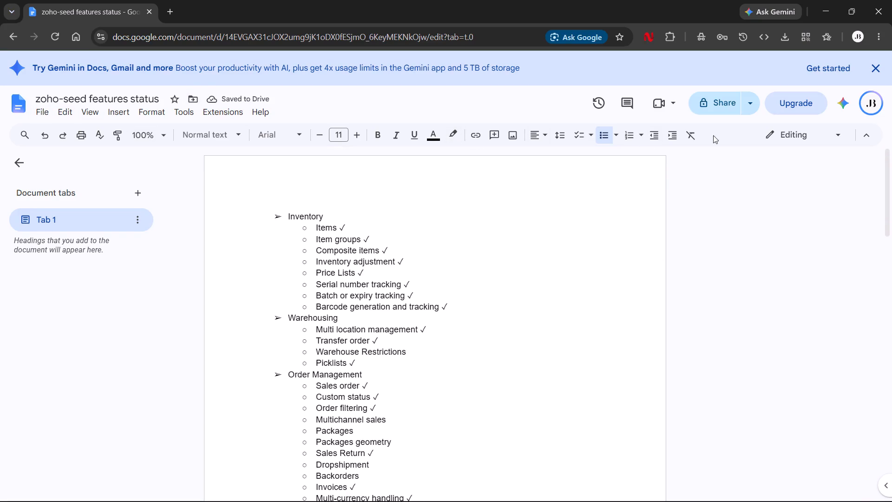
Set the general access of the zoho-seed features status document to Anyone with the link in its sharing settings.
left_click(758, 106)
left_click(715, 130)
left_click(721, 101)
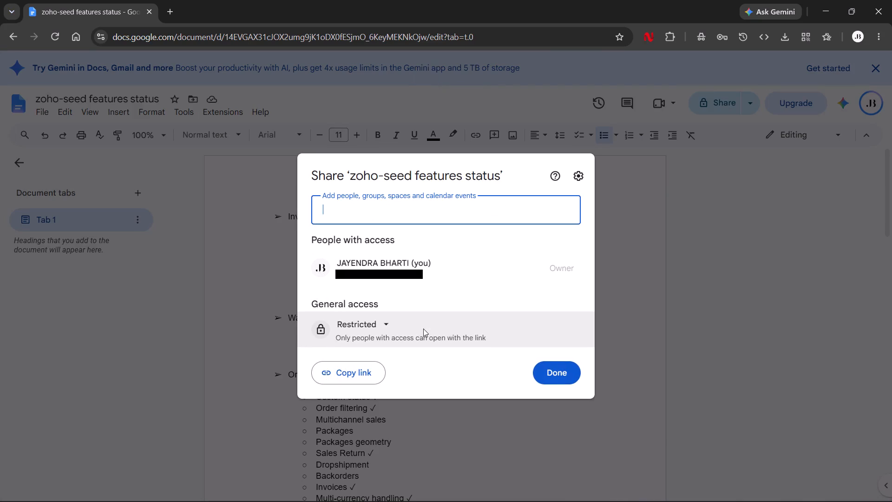
left_click(370, 325)
left_click(392, 378)
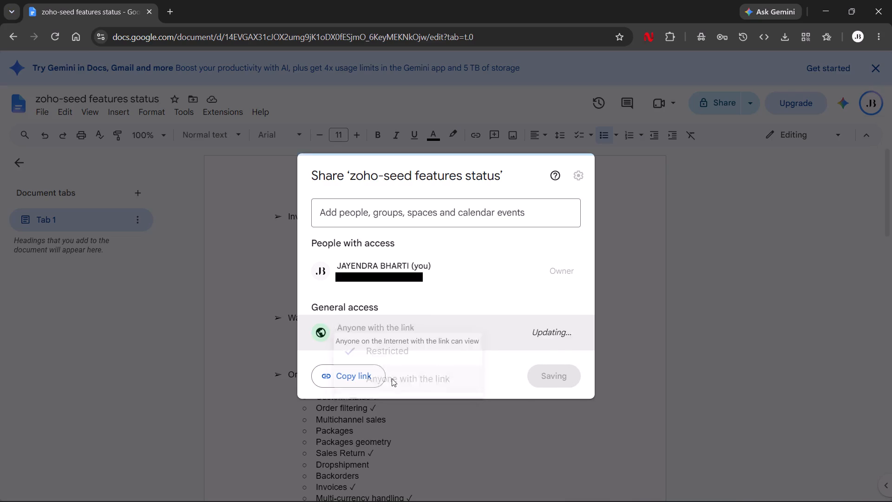
Copy the document's sharing link and finish the sharing settings.
left_click(359, 374)
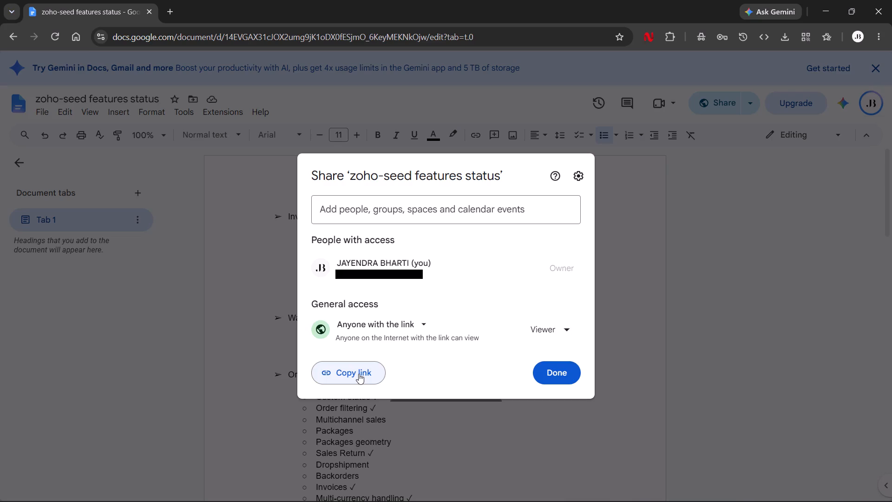
left_click(359, 374)
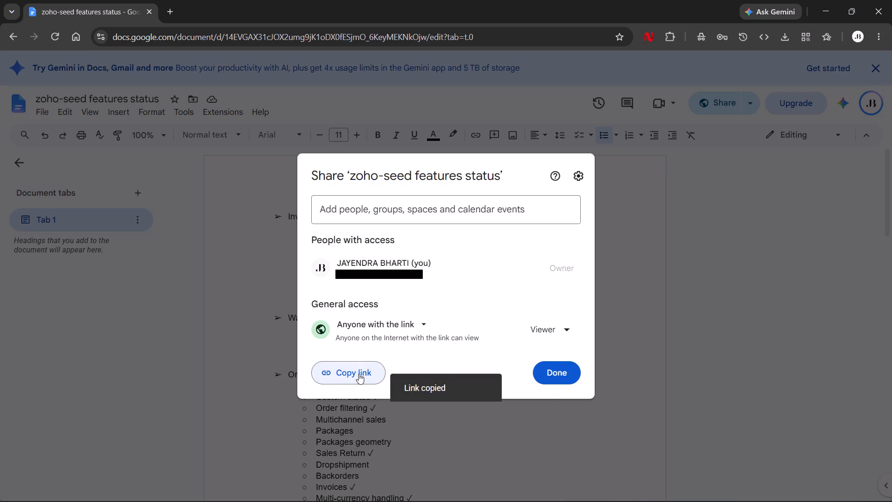
left_click(561, 373)
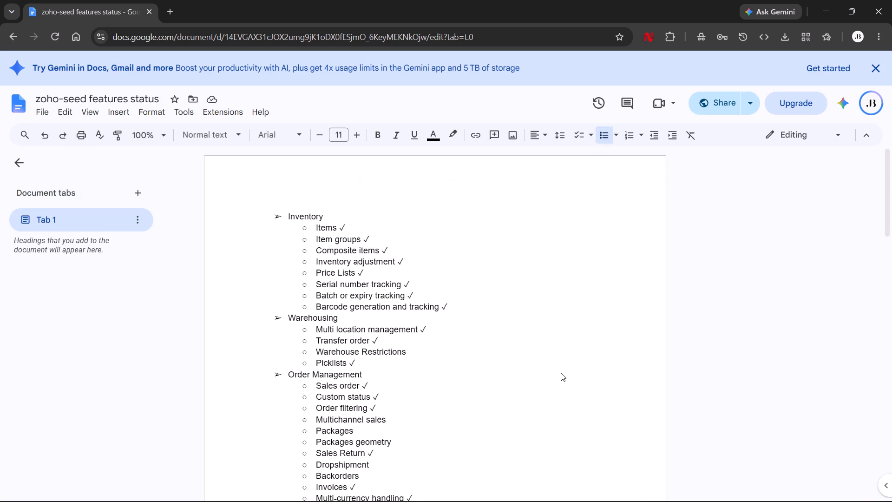
Close the zoho-seed features status document.
key("ctrl+w")
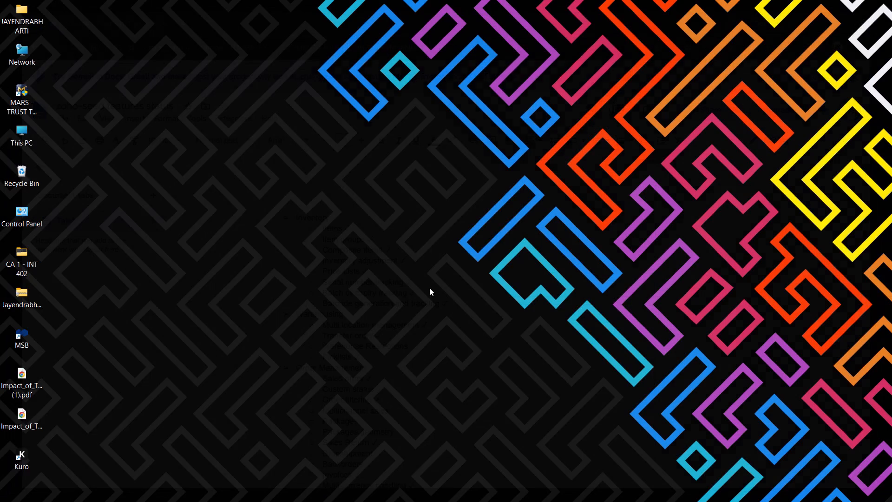
Move to the pinned apps in the Windows Start menu to choose another app.
key("Tab")
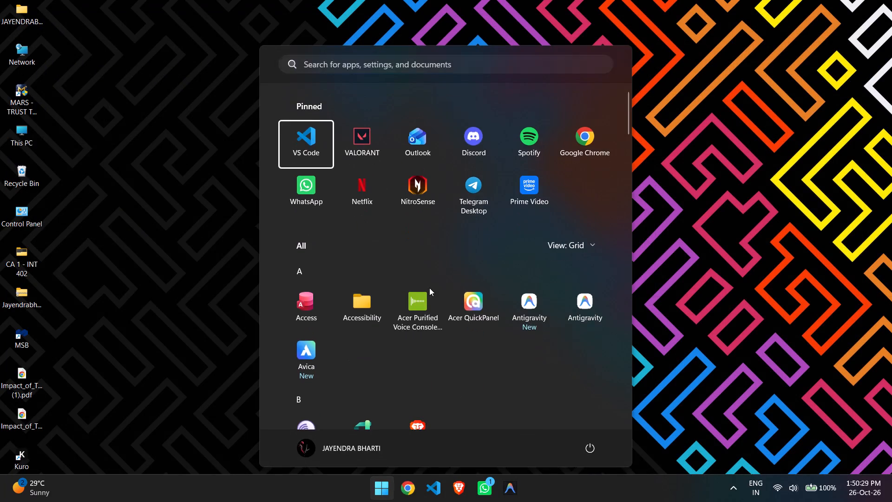